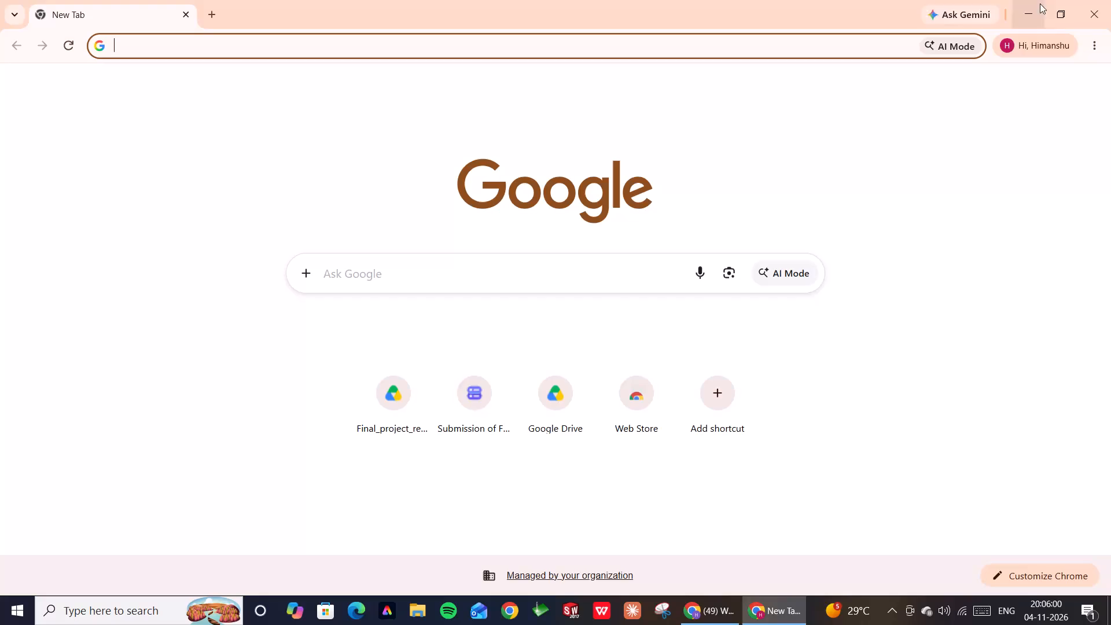
# Reopen the document "Project Report on SOBLESCAN — Aravali College of Engineering & Management" from the recent browsing history.
pyautogui.click(1097, 44)
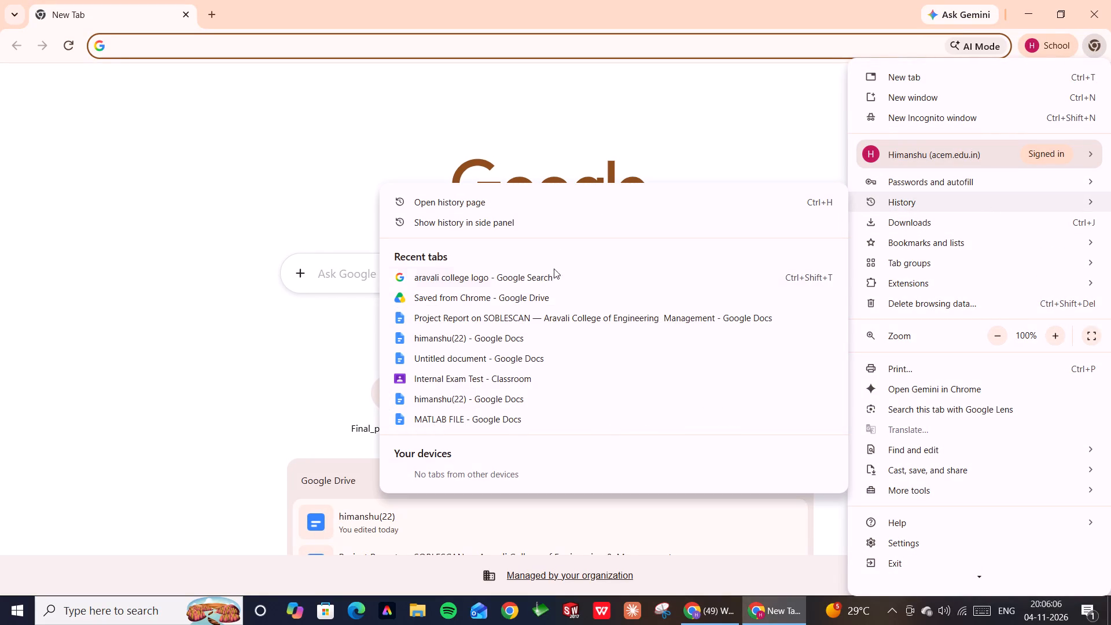
pyautogui.click(547, 315)
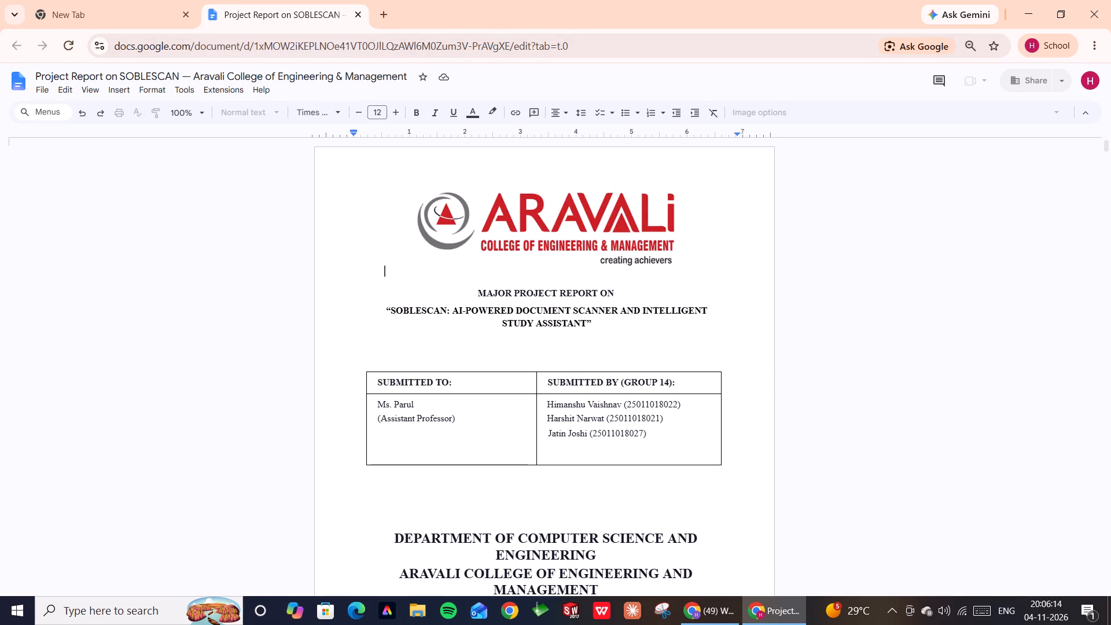
# Review the report's cover page, acknowledgement, abstract and table of contents up to the start of Chapter 1.
pyautogui.scroll(-6, 726, 261)
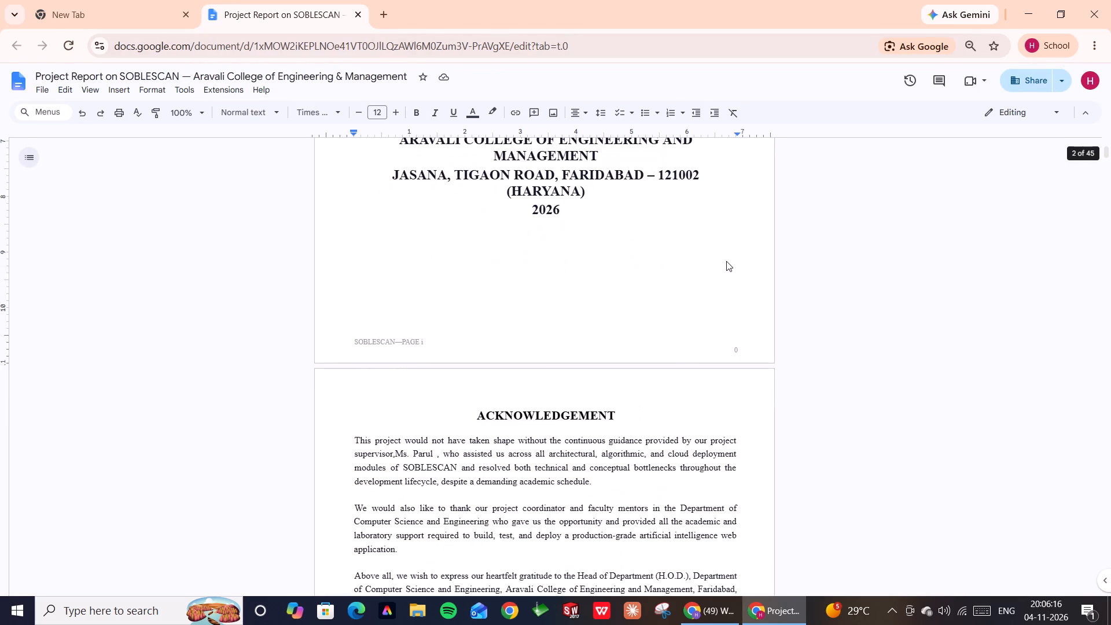
pyautogui.scroll(-4, 595, 274)
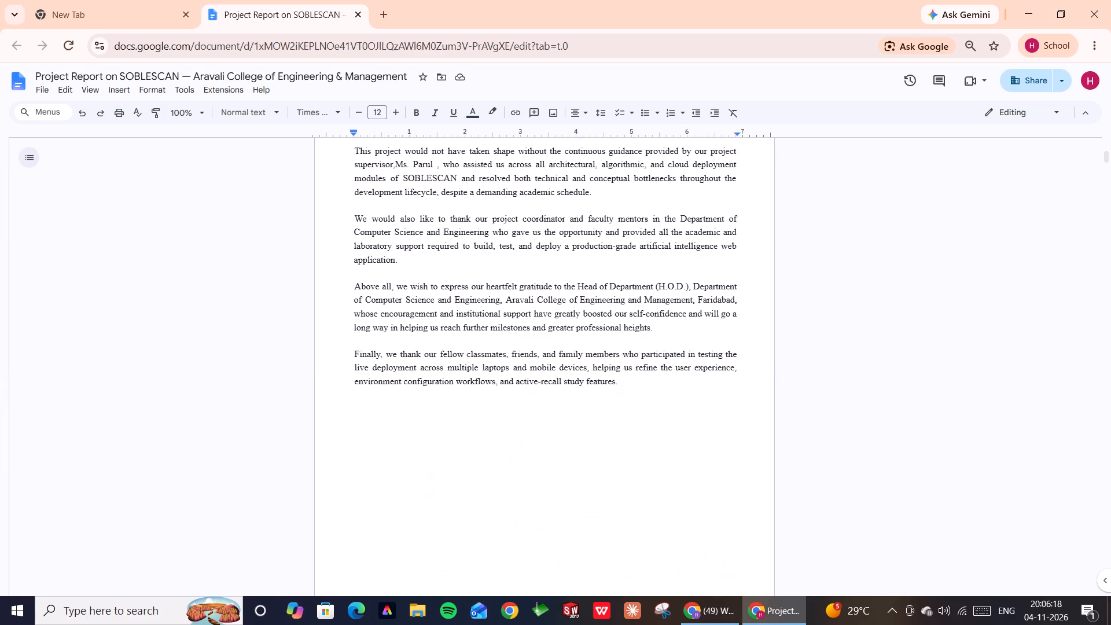
pyautogui.scroll(-11, 595, 274)
pyautogui.scroll(-2, 545, 306)
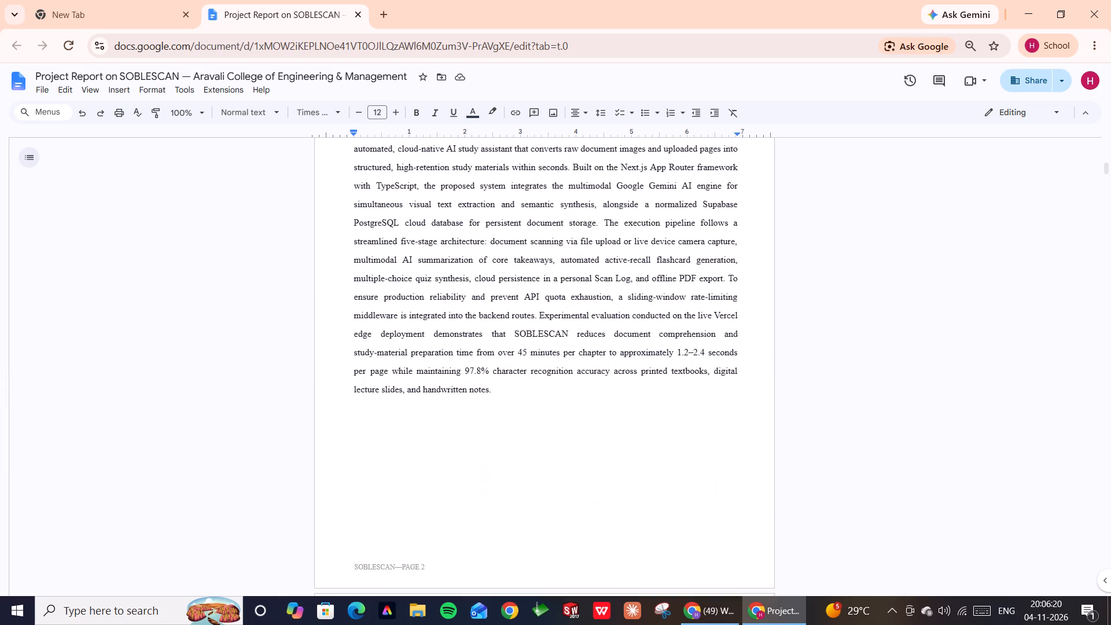
pyautogui.scroll(-5, 545, 306)
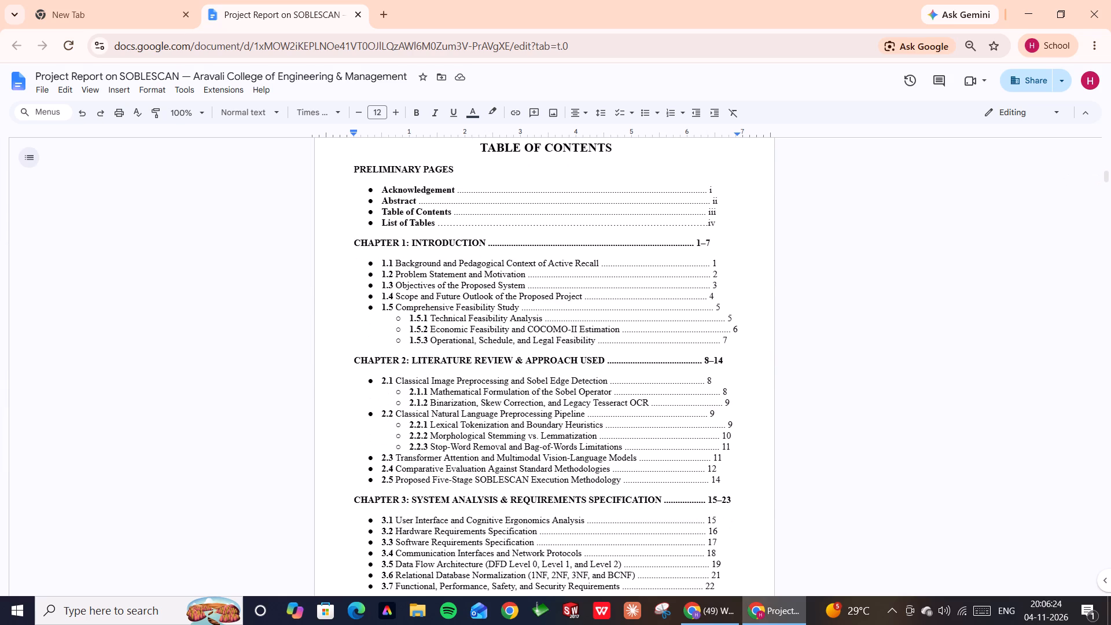
pyautogui.scroll(-4, 603, 332)
pyautogui.scroll(-3, 652, 362)
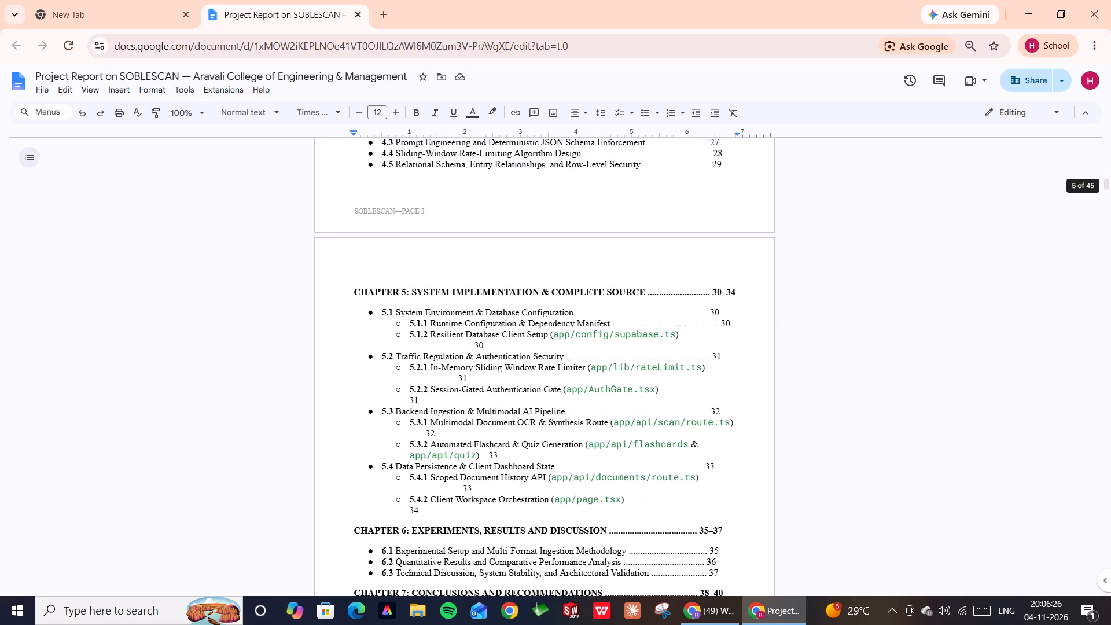
pyautogui.scroll(-7, 702, 360)
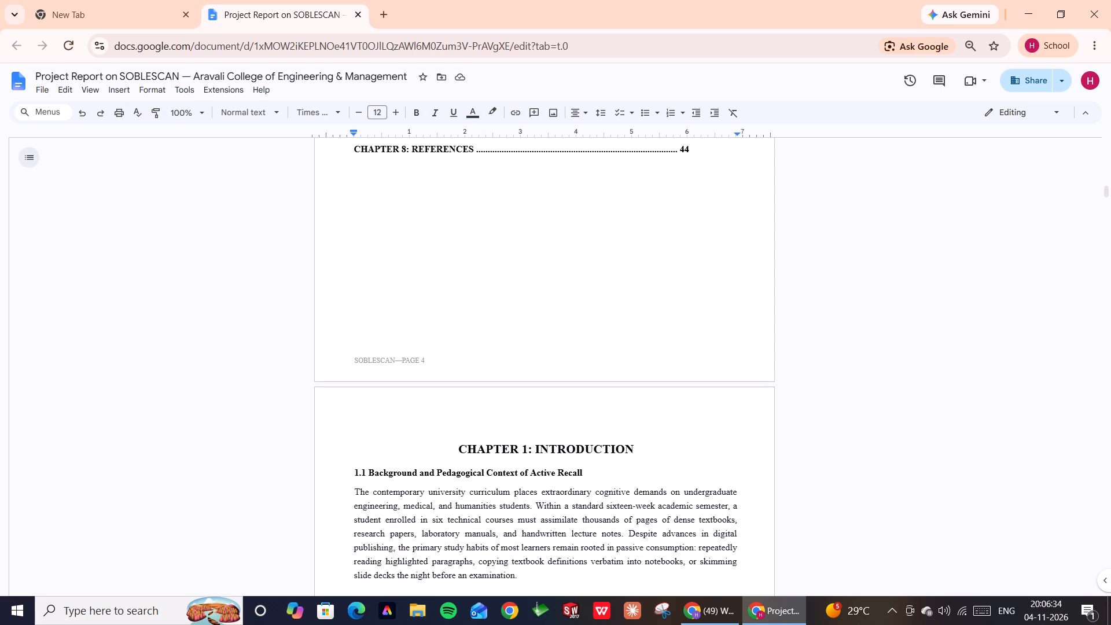
pyautogui.scroll(13, 494, 372)
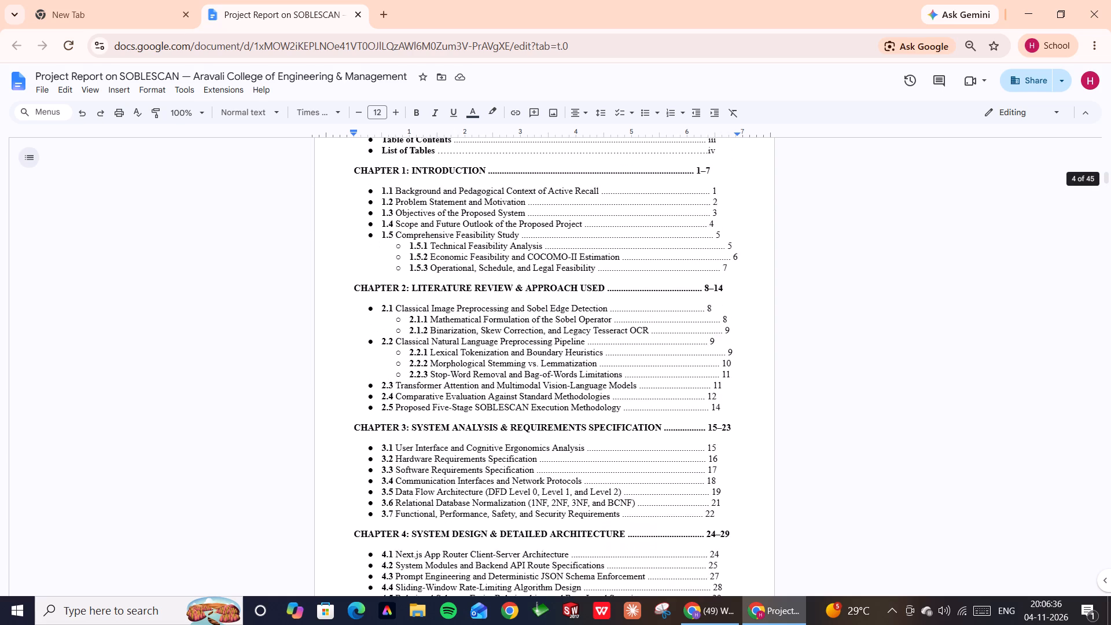
pyautogui.scroll(3, 557, 338)
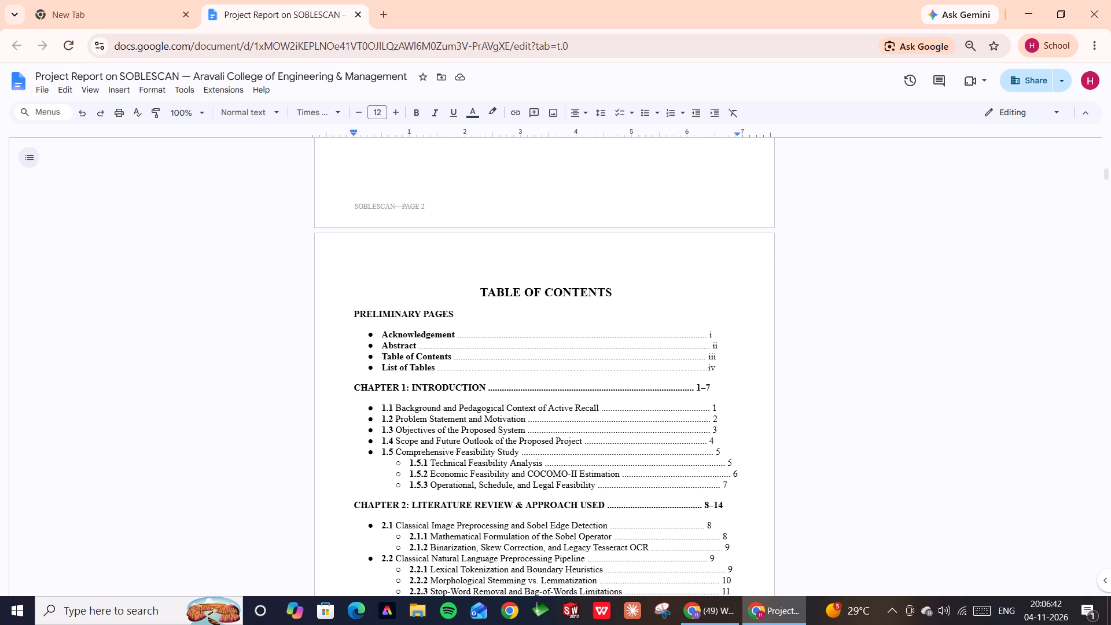
pyautogui.scroll(-1, 629, 323)
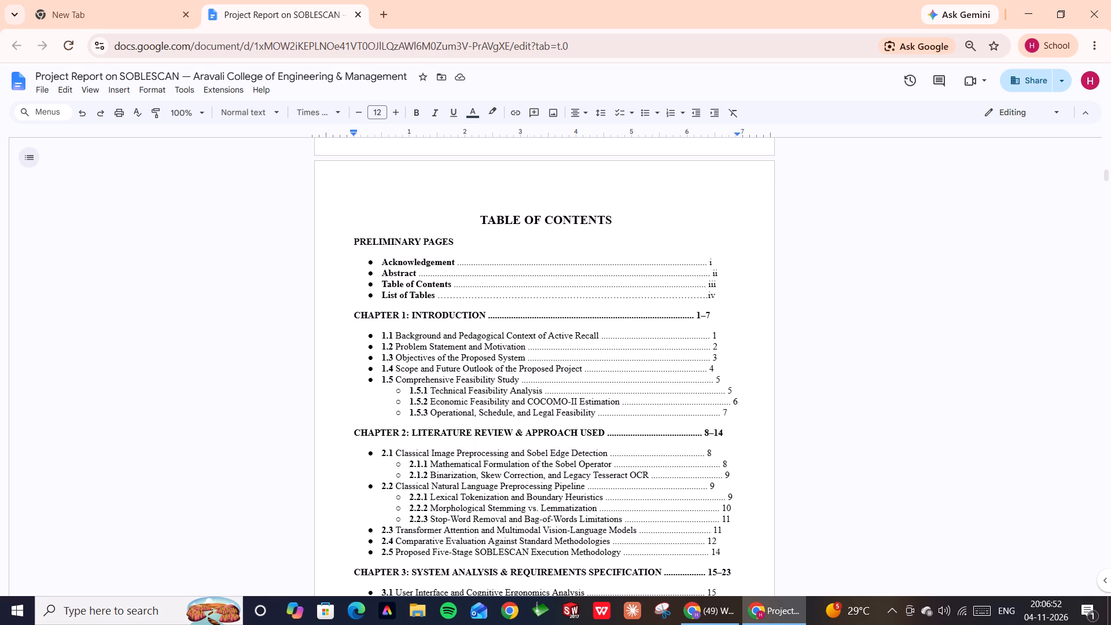
pyautogui.scroll(-3, 581, 346)
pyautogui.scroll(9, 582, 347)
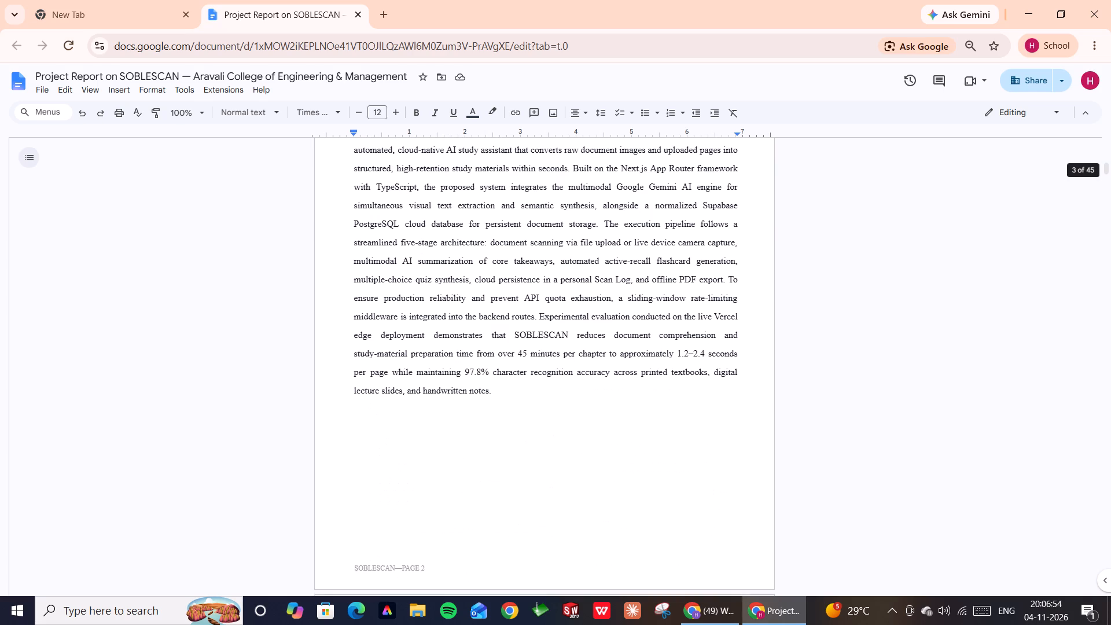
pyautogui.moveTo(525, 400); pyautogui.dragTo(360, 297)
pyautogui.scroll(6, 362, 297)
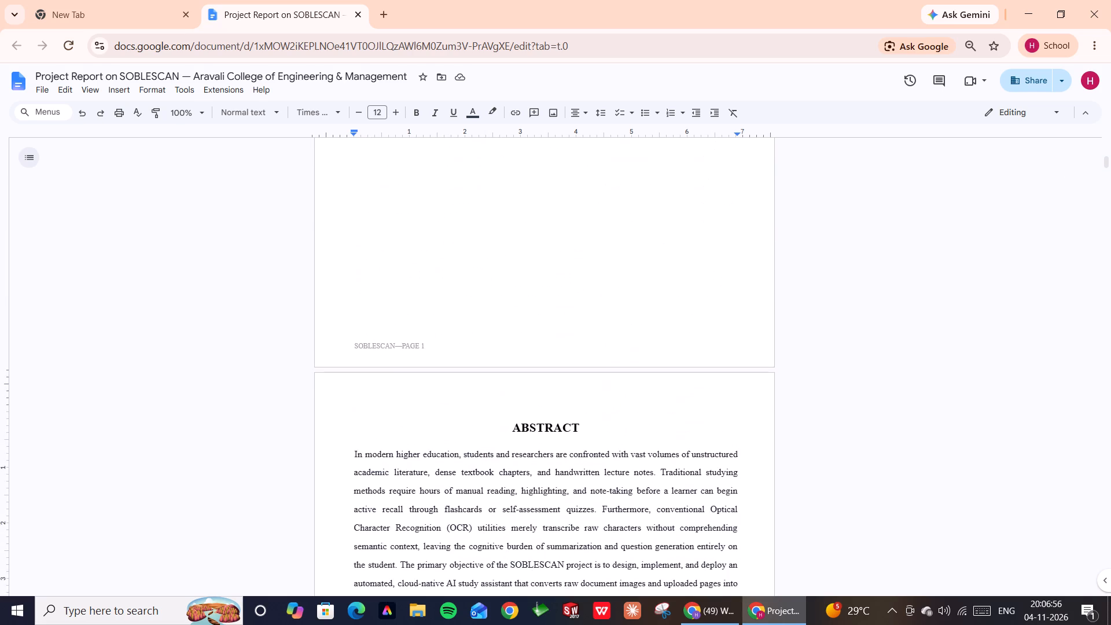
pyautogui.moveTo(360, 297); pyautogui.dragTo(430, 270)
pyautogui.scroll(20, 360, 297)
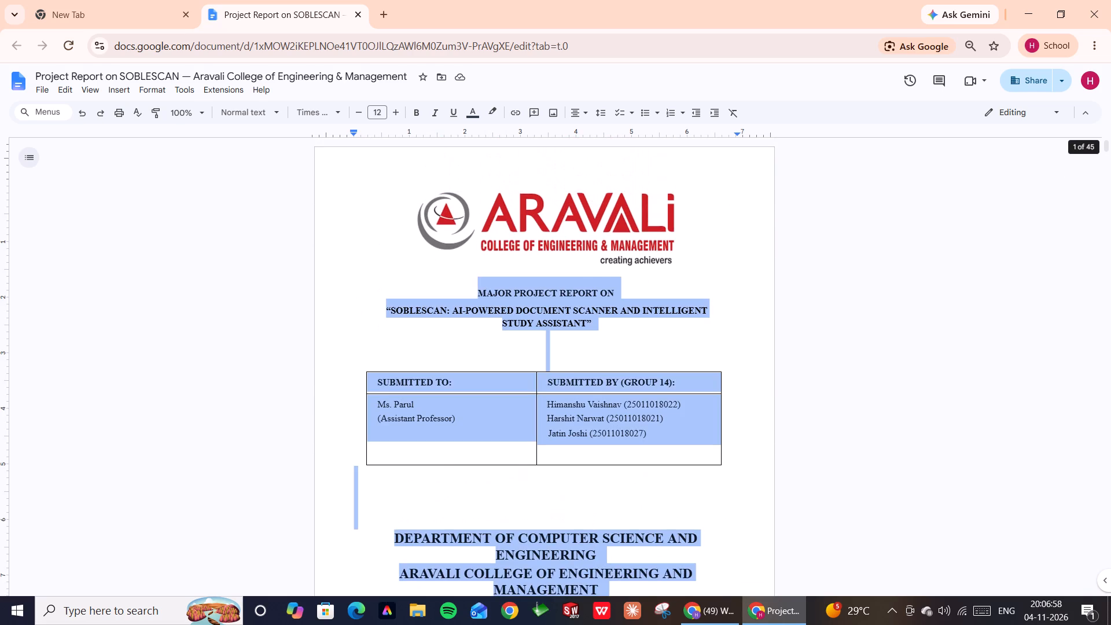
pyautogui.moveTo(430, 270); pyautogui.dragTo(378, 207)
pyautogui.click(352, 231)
# Examine the report's front matter and the chapter entries in the table of contents.
pyautogui.scroll(-4, 369, 270)
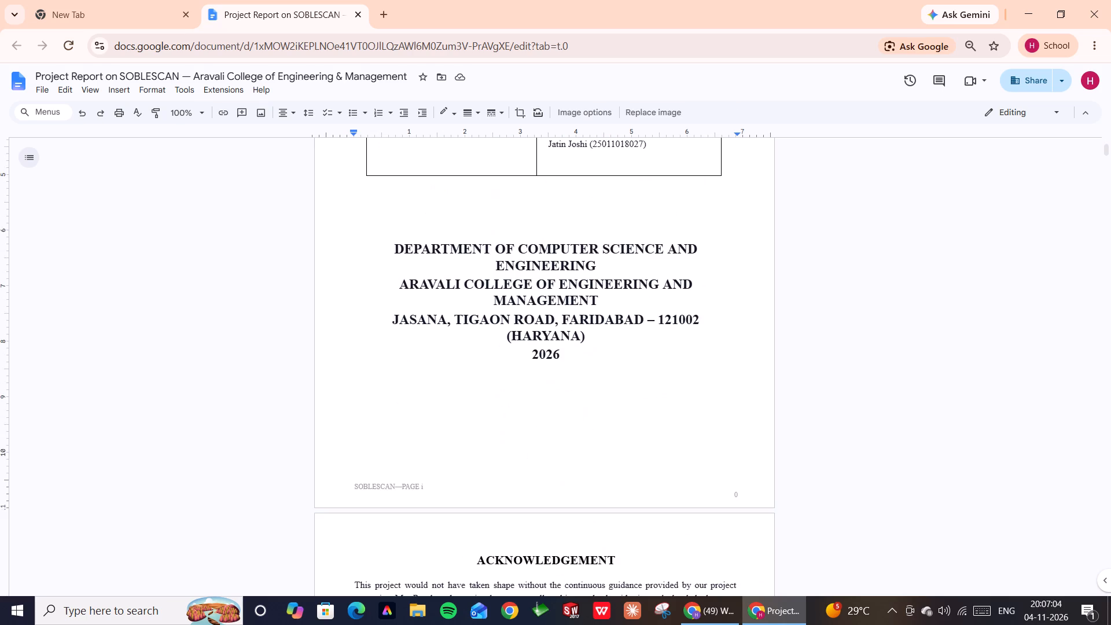
pyautogui.scroll(-20, 370, 275)
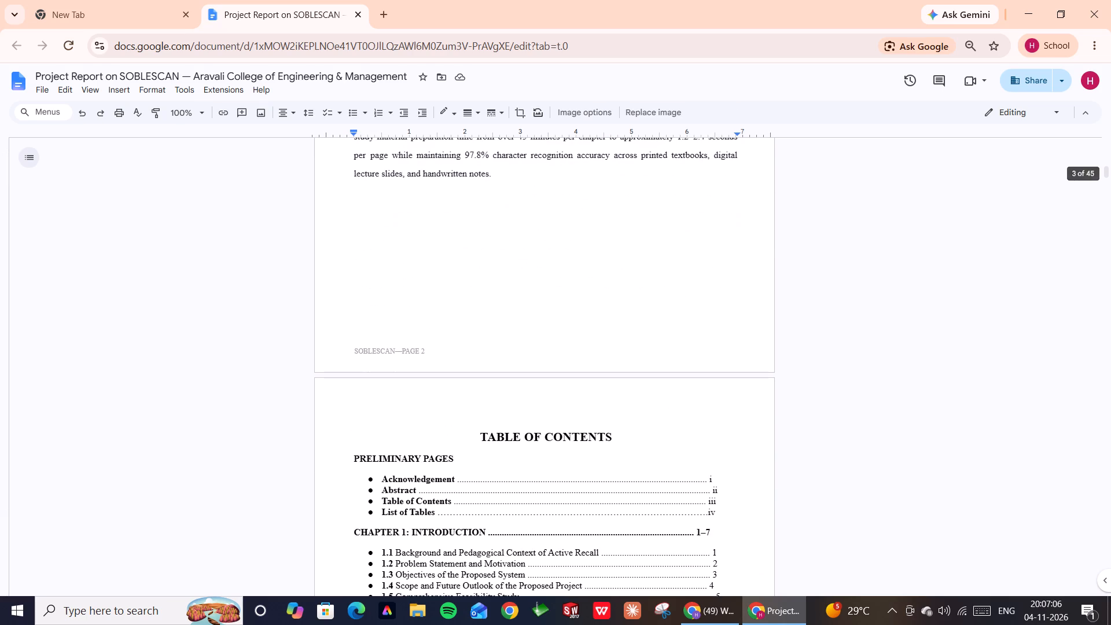
pyautogui.scroll(-3, 374, 286)
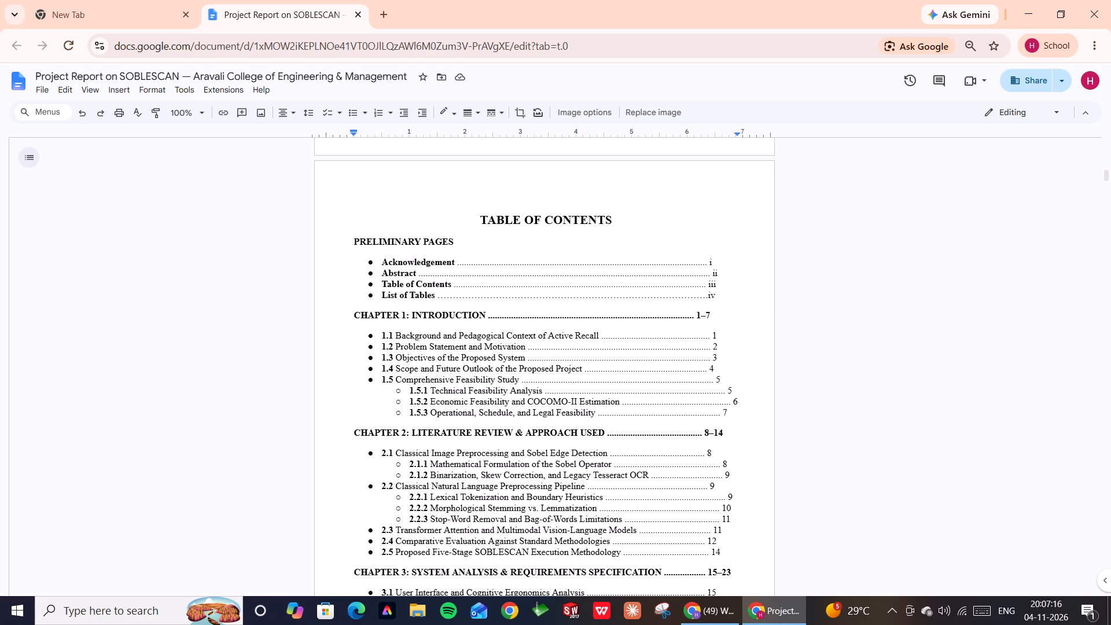
pyautogui.scroll(-6, 478, 327)
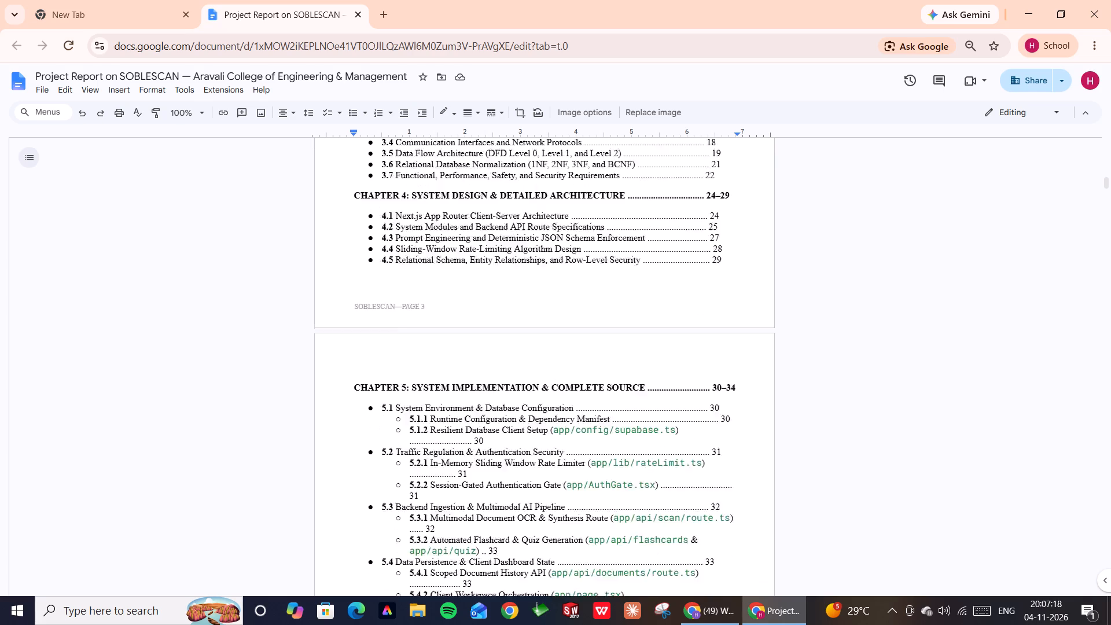
pyautogui.scroll(-4, 478, 327)
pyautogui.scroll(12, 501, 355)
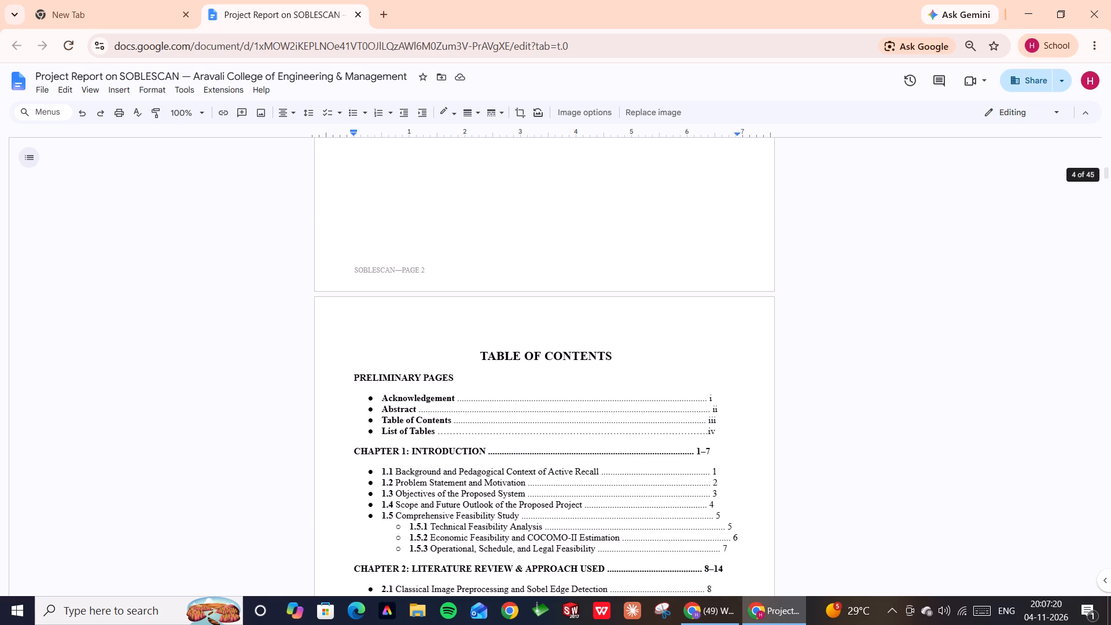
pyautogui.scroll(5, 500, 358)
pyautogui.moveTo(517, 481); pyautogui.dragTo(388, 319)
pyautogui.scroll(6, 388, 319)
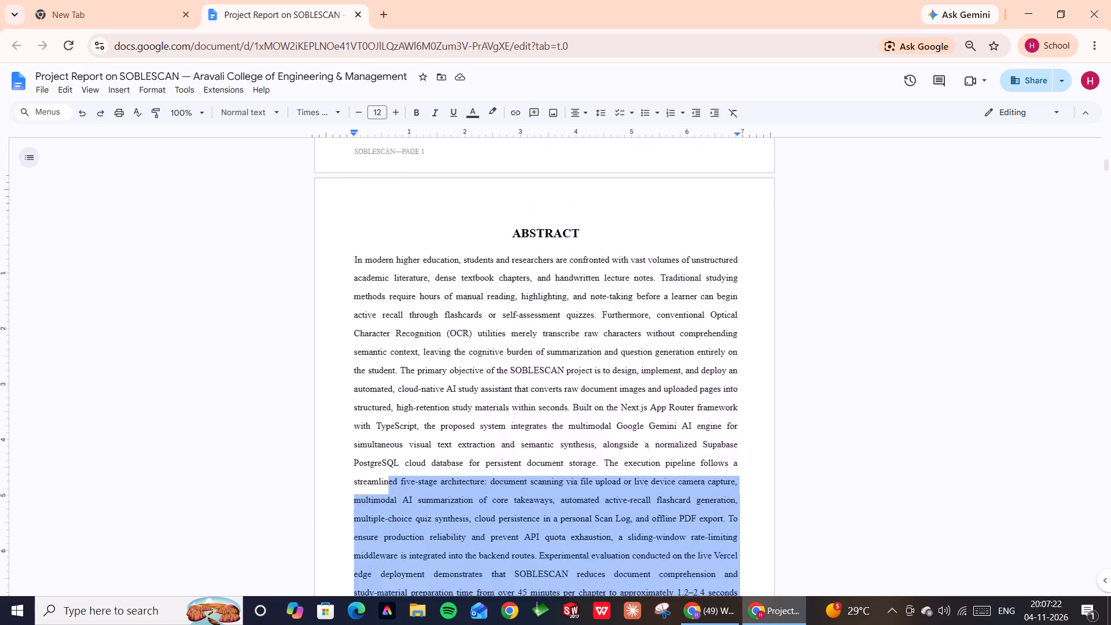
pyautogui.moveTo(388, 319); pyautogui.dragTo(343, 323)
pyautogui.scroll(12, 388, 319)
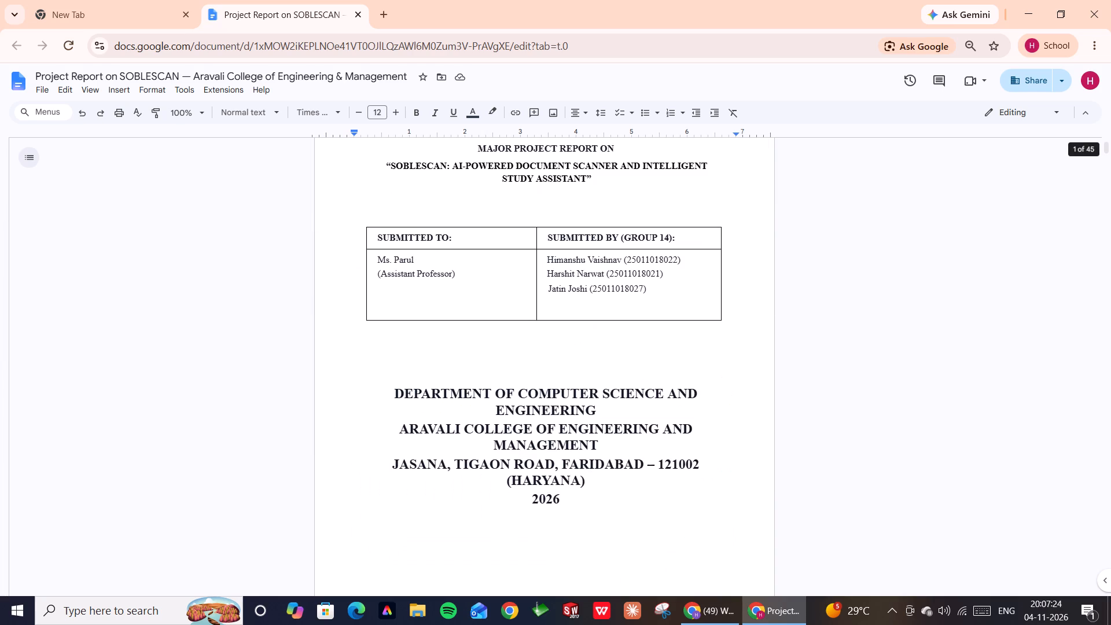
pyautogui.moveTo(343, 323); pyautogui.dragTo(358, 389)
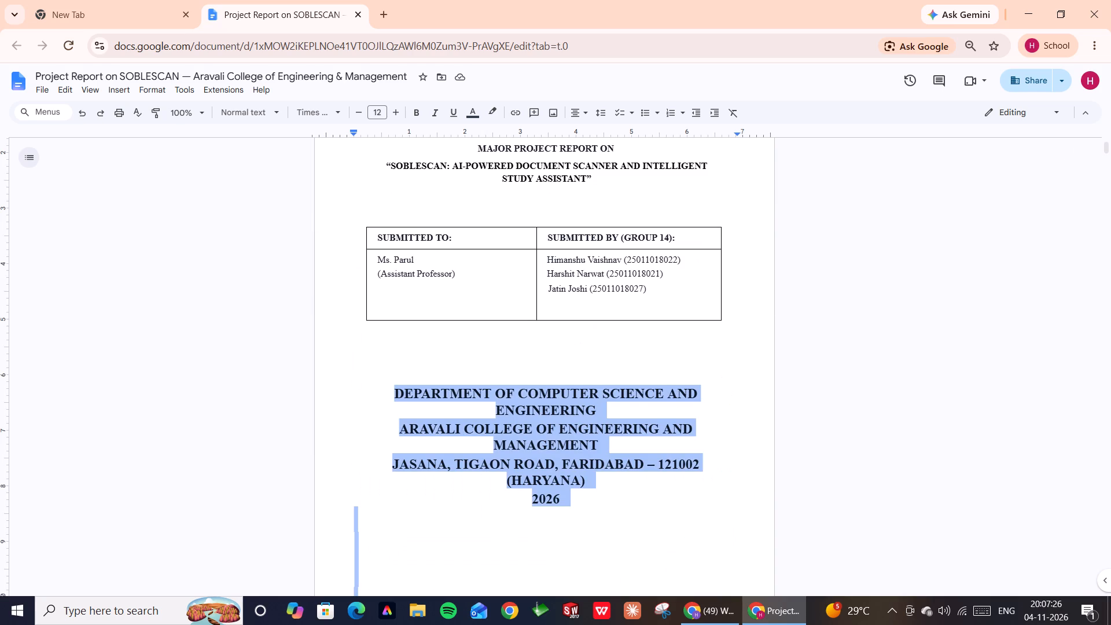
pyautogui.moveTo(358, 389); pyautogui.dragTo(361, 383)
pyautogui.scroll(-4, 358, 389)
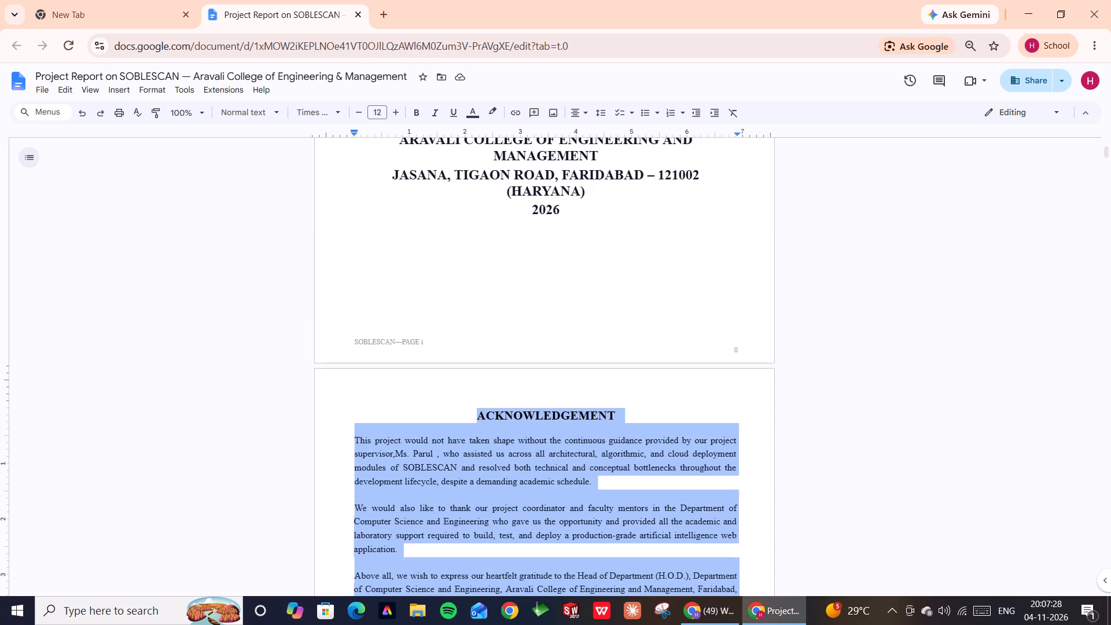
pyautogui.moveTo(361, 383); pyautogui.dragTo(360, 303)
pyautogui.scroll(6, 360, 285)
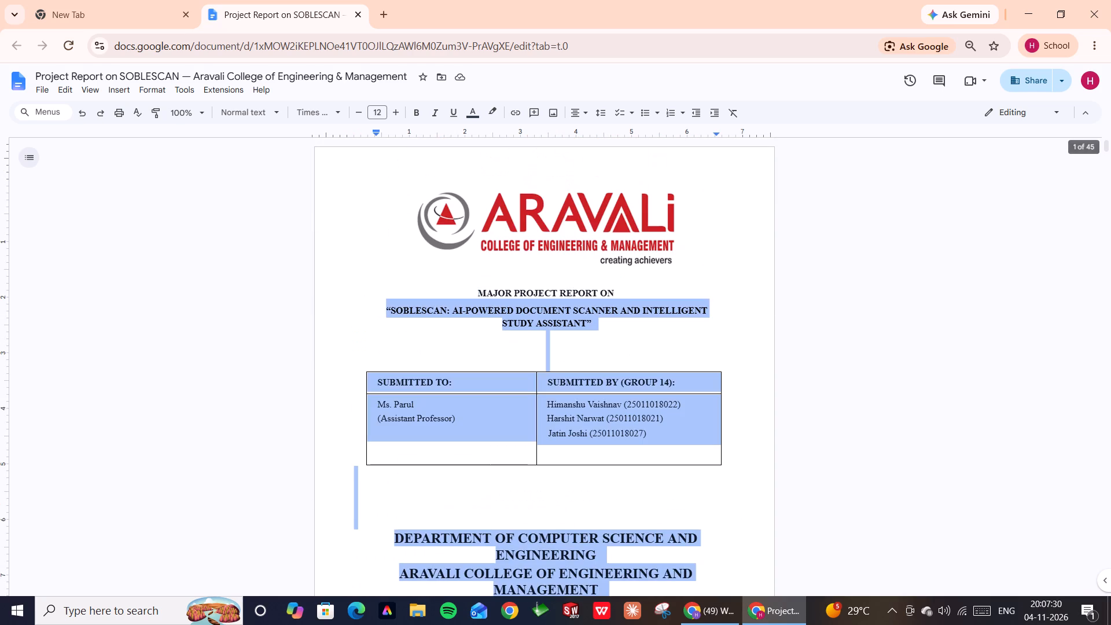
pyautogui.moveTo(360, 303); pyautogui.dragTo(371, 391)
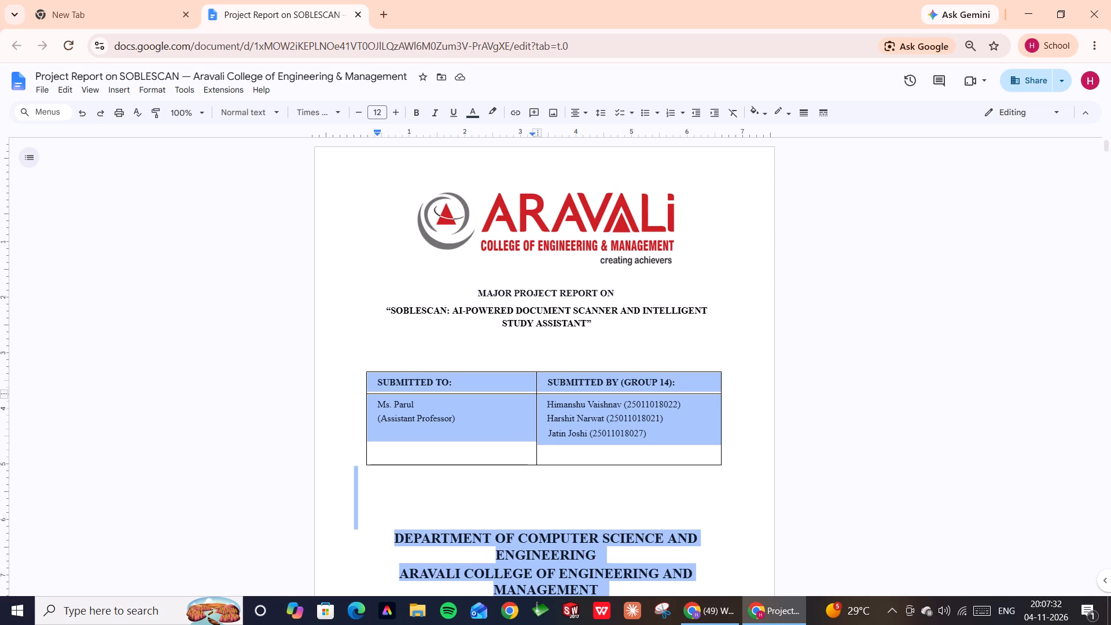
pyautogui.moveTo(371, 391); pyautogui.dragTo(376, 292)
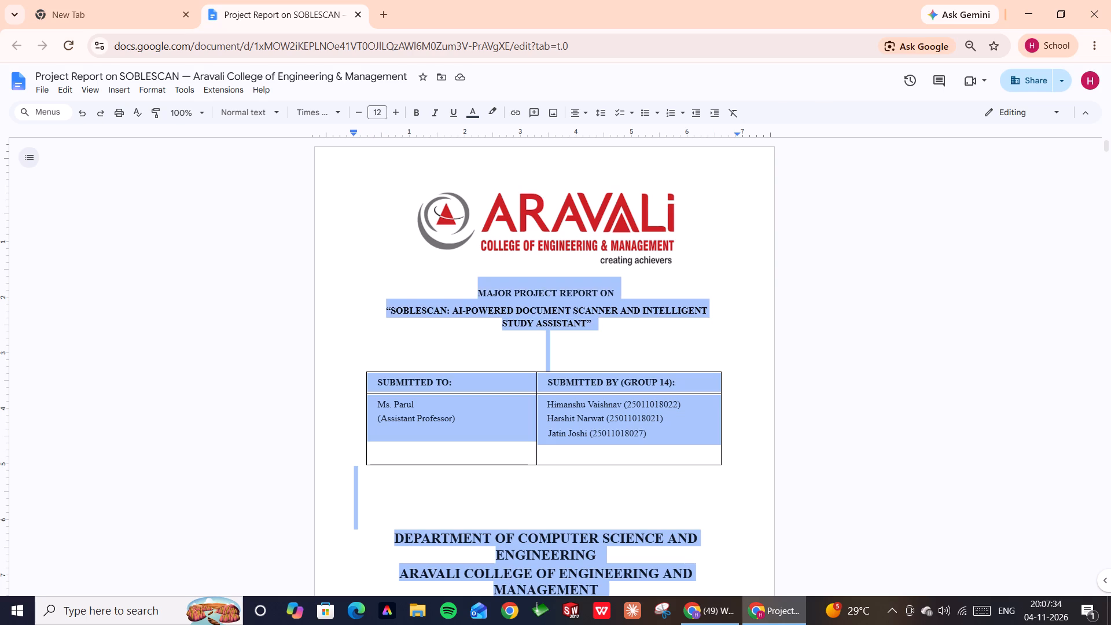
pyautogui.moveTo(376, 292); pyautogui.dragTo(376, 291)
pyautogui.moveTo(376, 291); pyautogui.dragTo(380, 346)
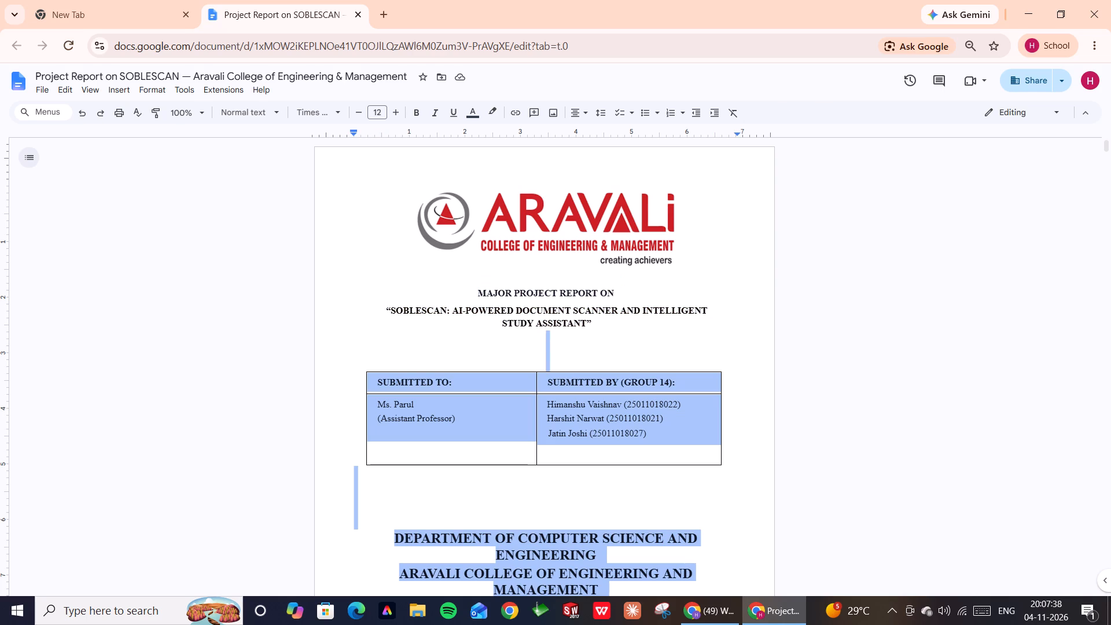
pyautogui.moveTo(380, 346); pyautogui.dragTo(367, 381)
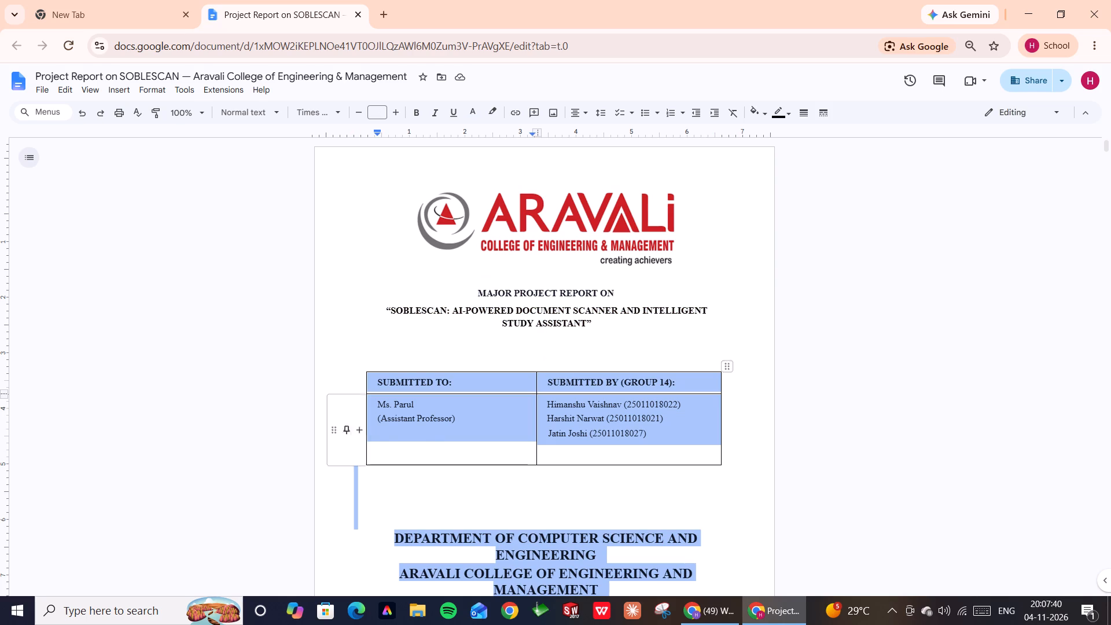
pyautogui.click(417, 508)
# Check the acknowledgement, abstract and table of contents pages of the report again.
pyautogui.scroll(-10, 415, 501)
pyautogui.scroll(5, 480, 339)
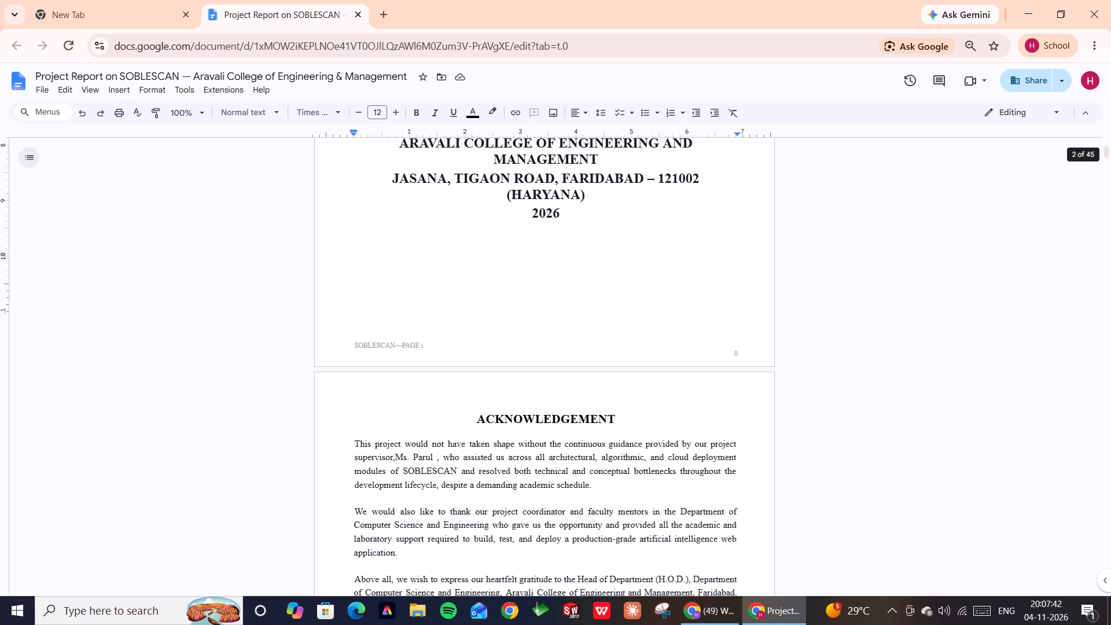
pyautogui.scroll(-10, 513, 362)
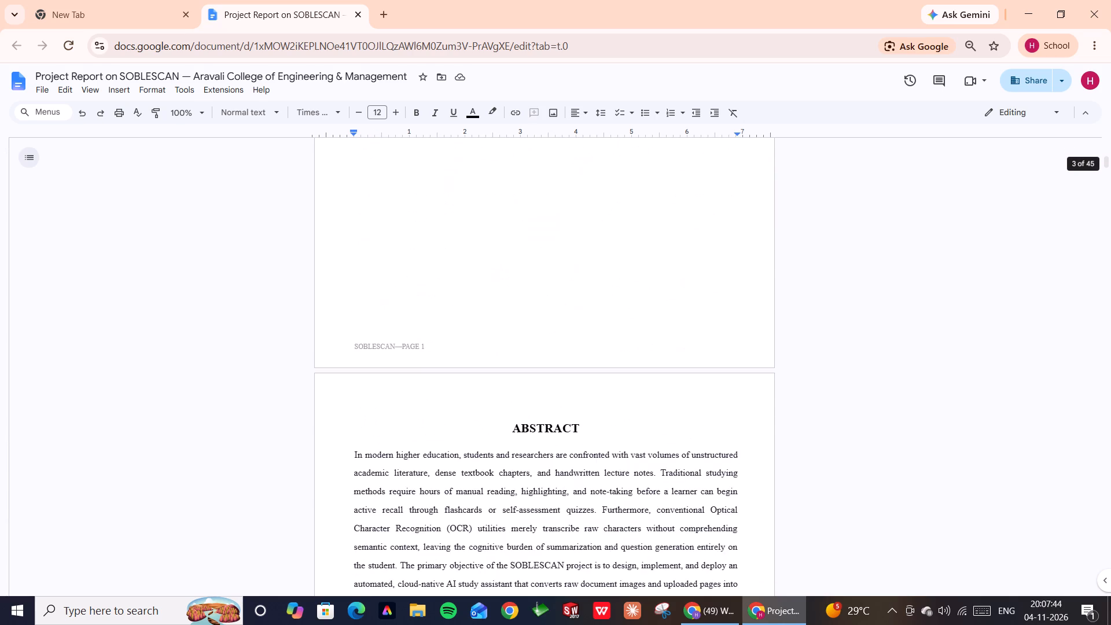
pyautogui.scroll(-10, 565, 362)
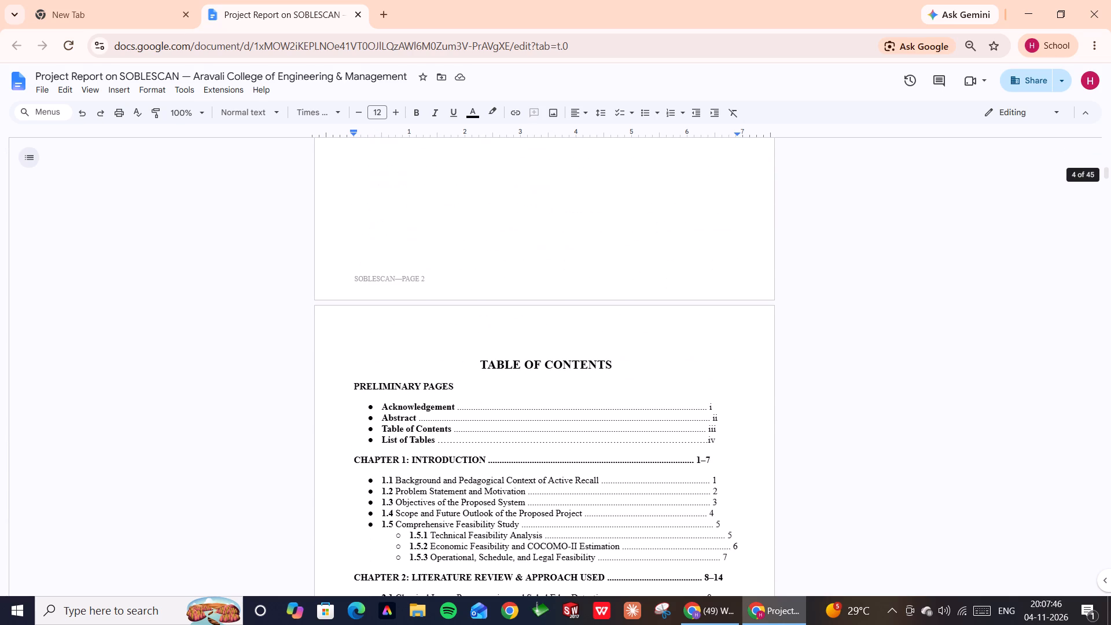
pyautogui.scroll(3, 738, 396)
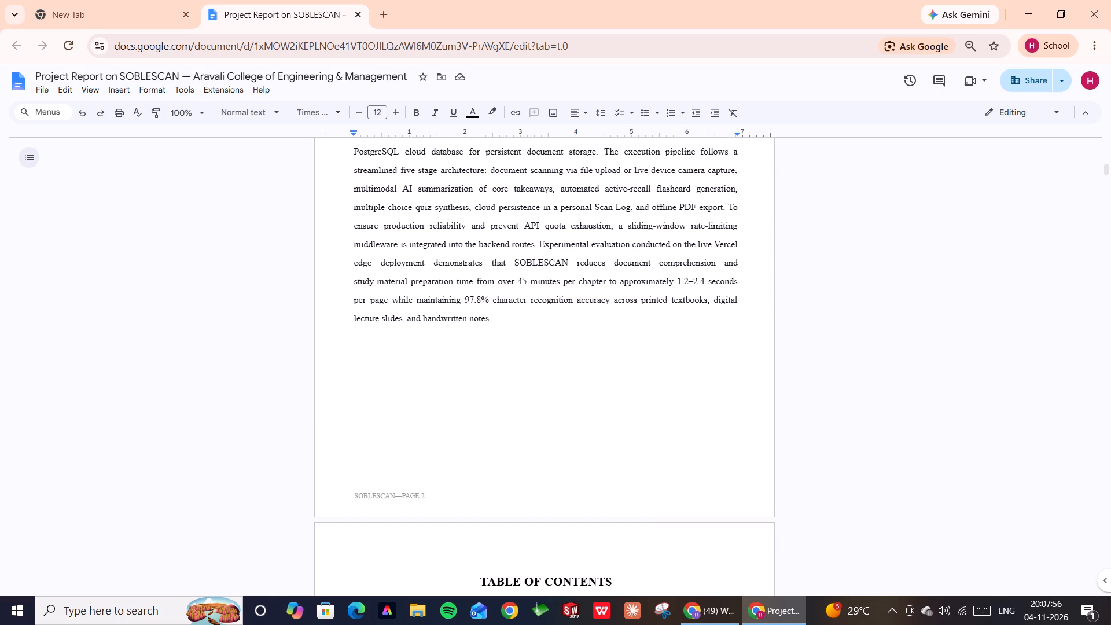
pyautogui.scroll(-6, 917, 278)
pyautogui.scroll(-4, 739, 295)
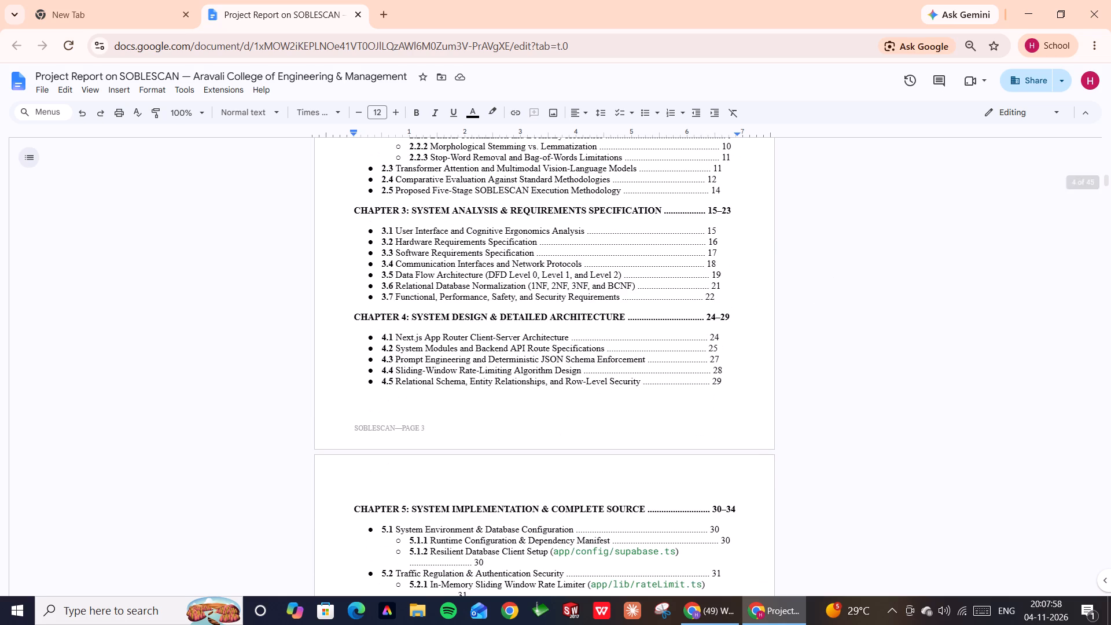
pyautogui.scroll(4, 768, 285)
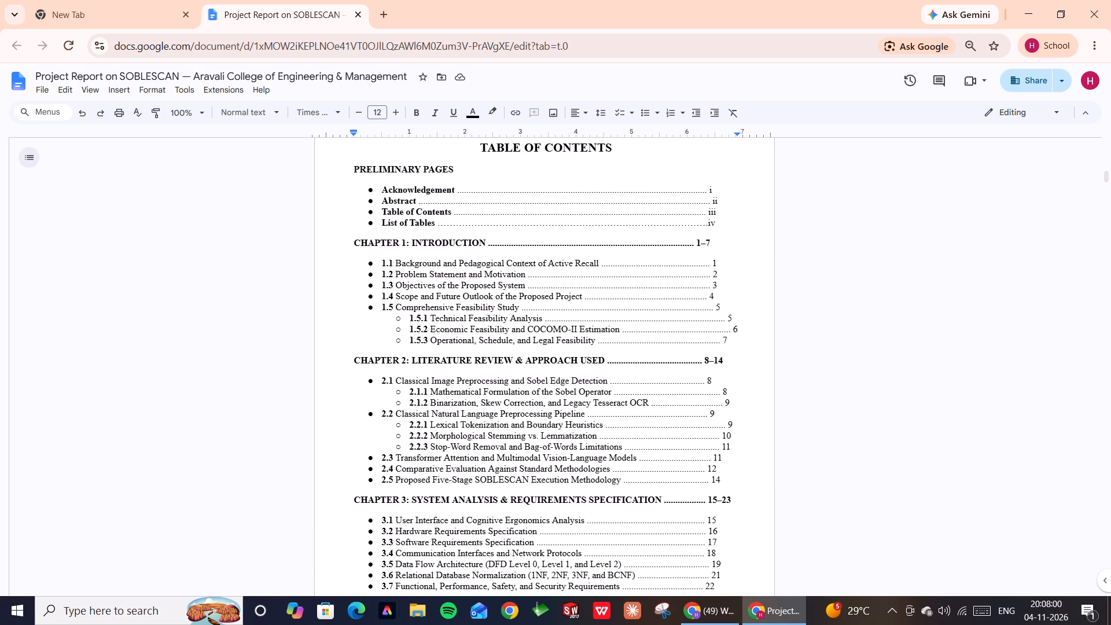
# Examine the rest of the table of contents and Chapter 1 sections 1.1 to 1.3 with their page footers.
pyautogui.scroll(-5, 951, 323)
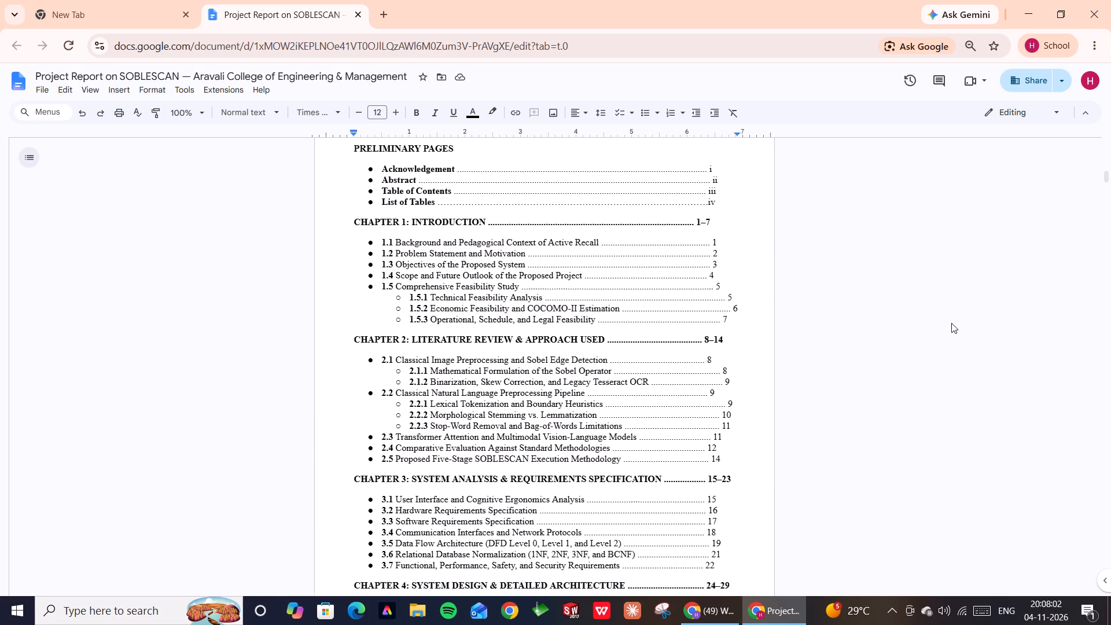
pyautogui.scroll(-8, 951, 323)
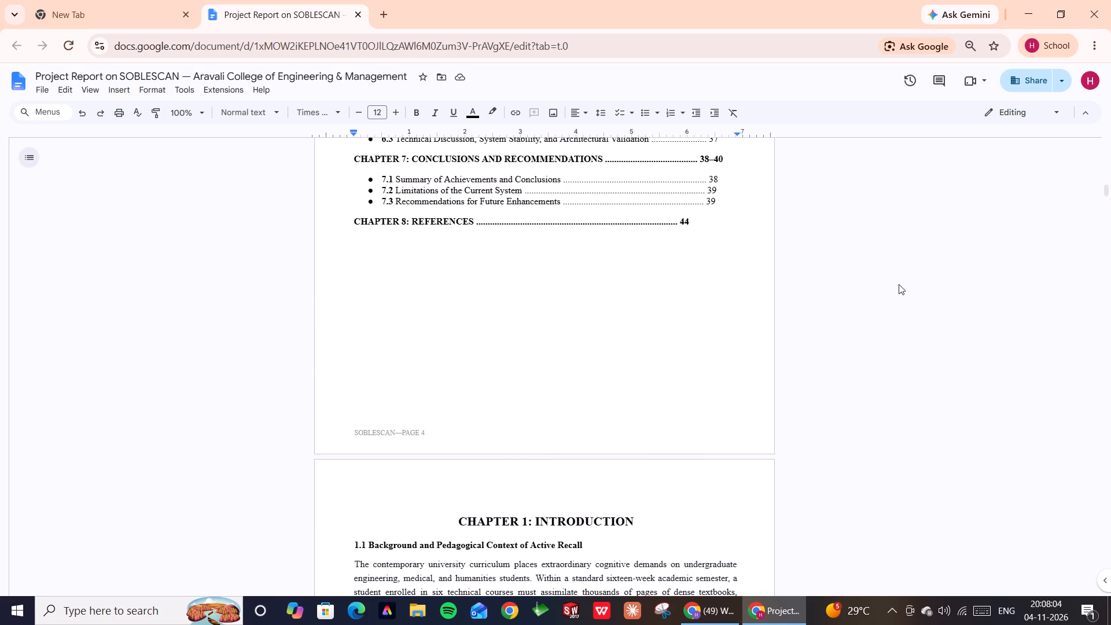
pyautogui.scroll(-6, 898, 285)
pyautogui.scroll(3, 809, 275)
pyautogui.scroll(-2, 627, 271)
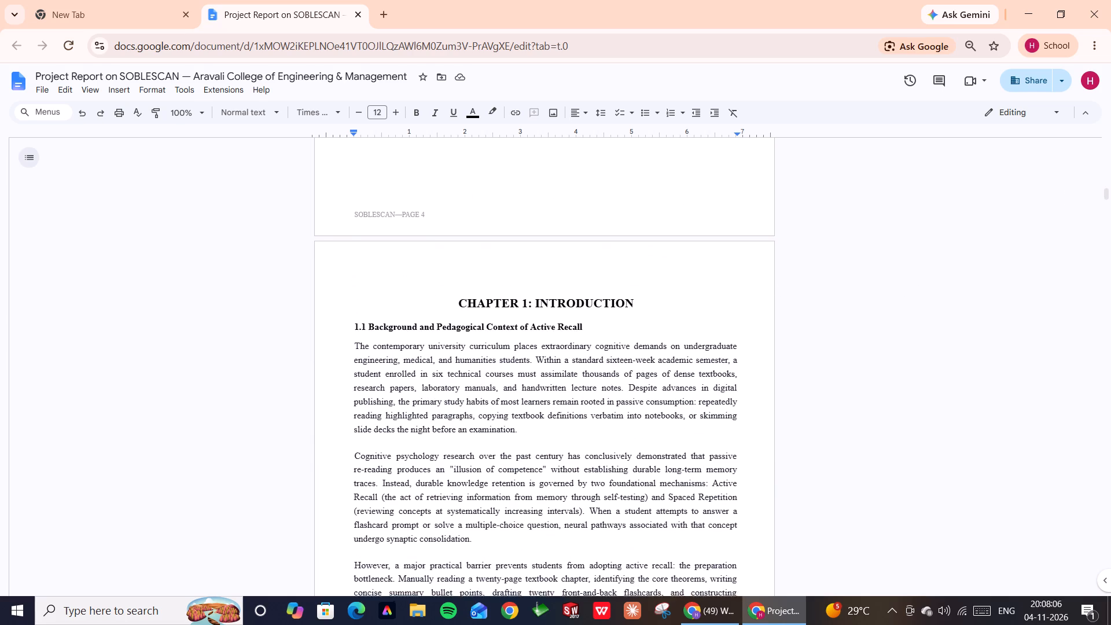
pyautogui.scroll(-4, 627, 271)
pyautogui.scroll(-9, 794, 267)
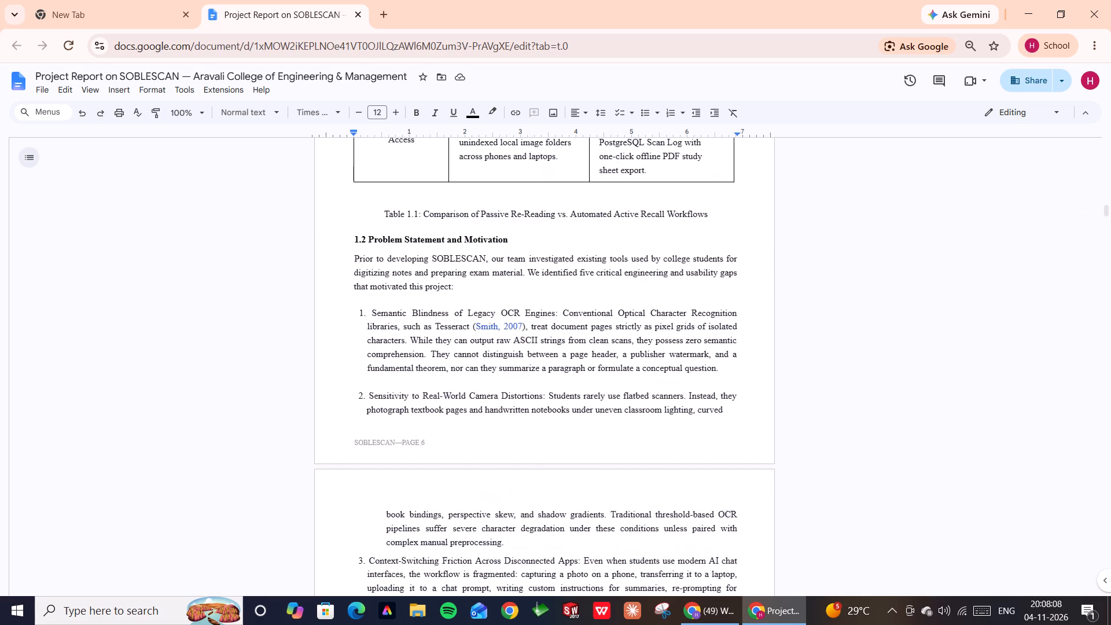
pyautogui.scroll(-12, 761, 267)
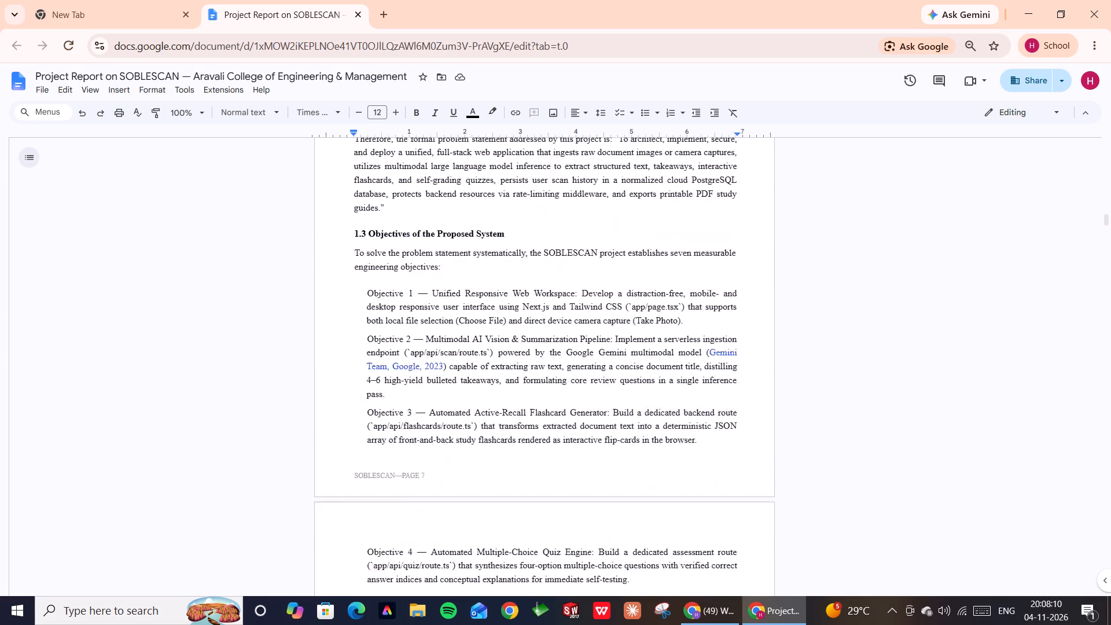
# Examine the rest of Chapter 1, including the feasibility study and its tables, up to the start of Chapter 2.
pyautogui.scroll(-11, 761, 267)
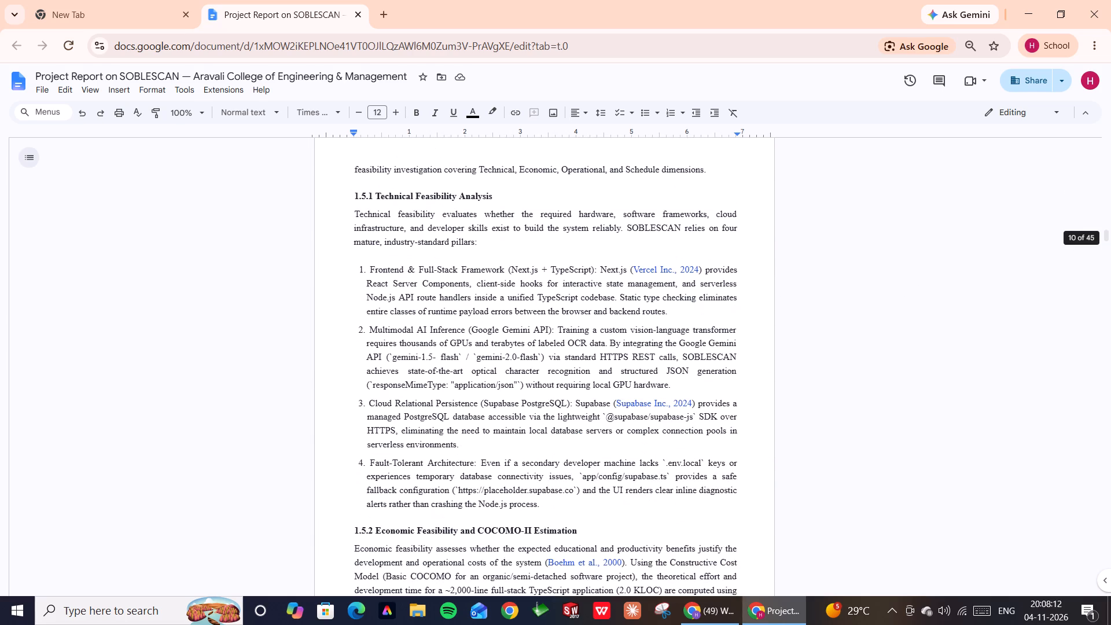
pyautogui.scroll(-10, 761, 267)
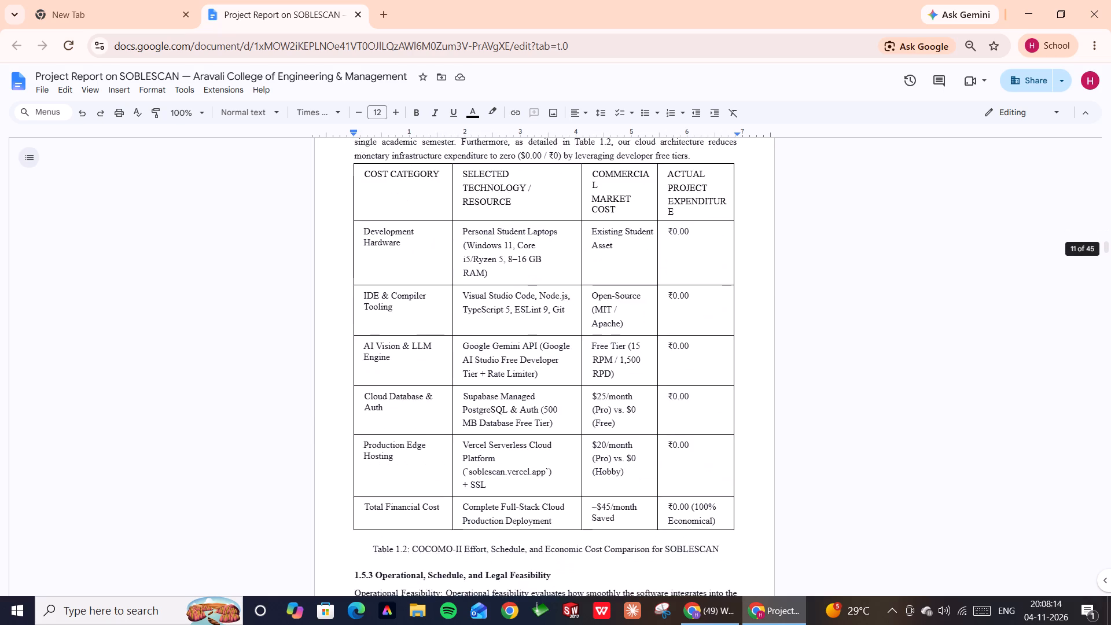
pyautogui.scroll(-16, 761, 267)
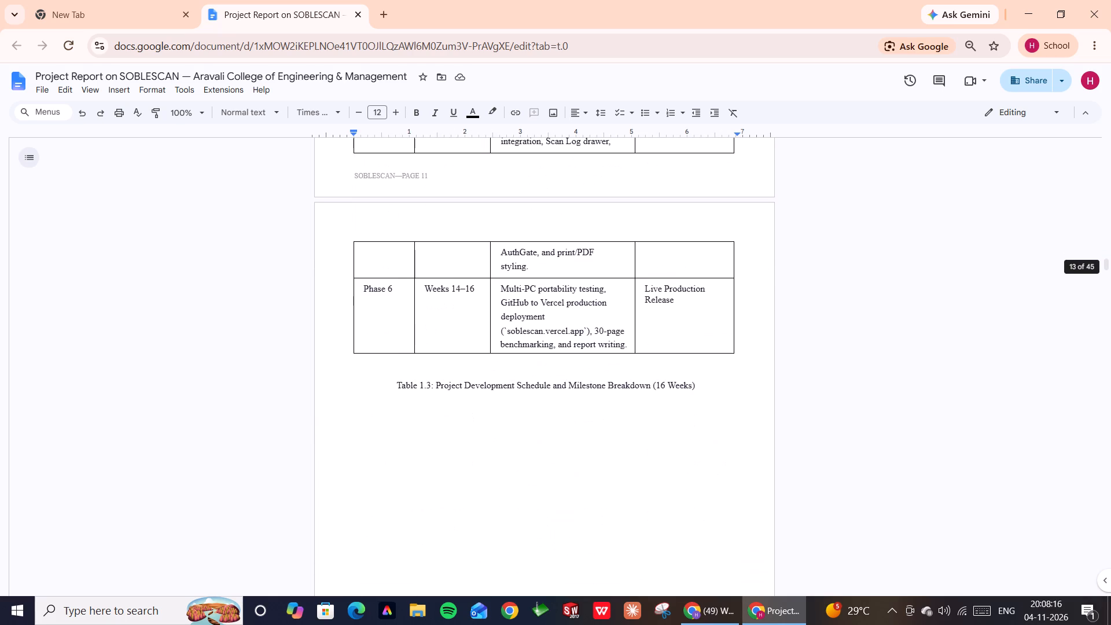
pyautogui.scroll(-8, 761, 267)
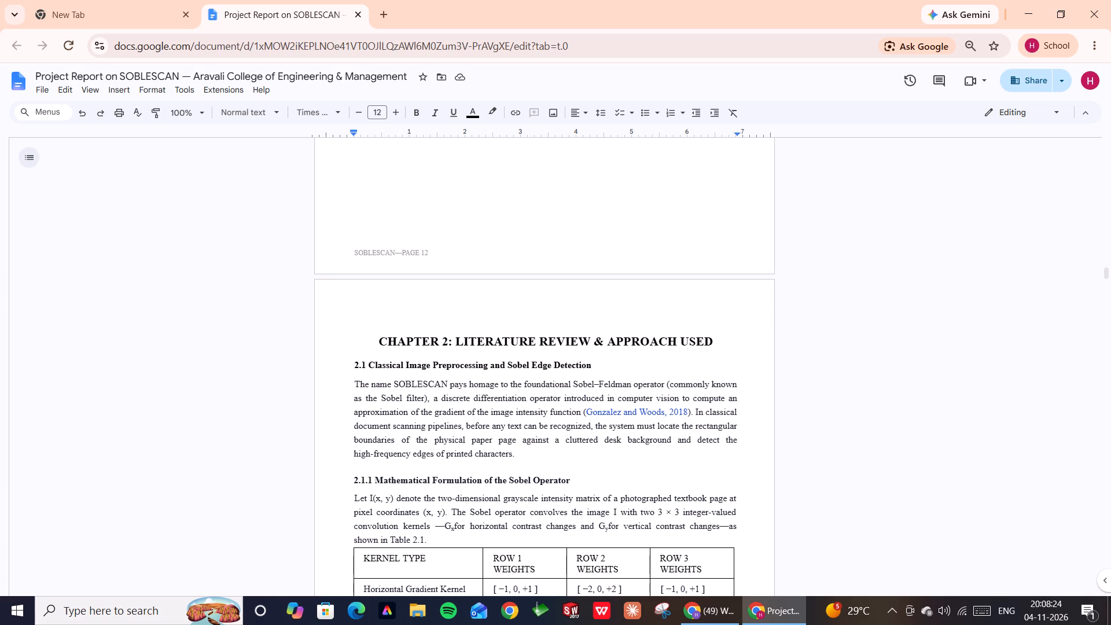
# Return to the cover page and check the footers of the cover, acknowledgement and abstract pages.
pyautogui.scroll(20, 485, 256)
pyautogui.scroll(8, 485, 256)
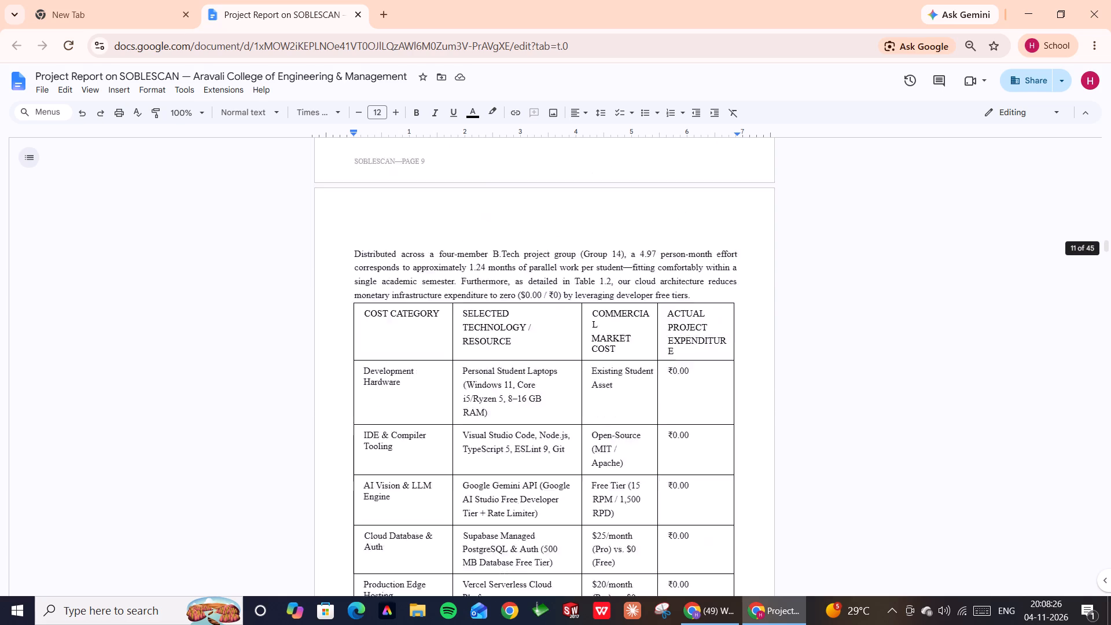
pyautogui.scroll(7, 488, 249)
pyautogui.moveTo(1107, 235); pyautogui.dragTo(1102, 89)
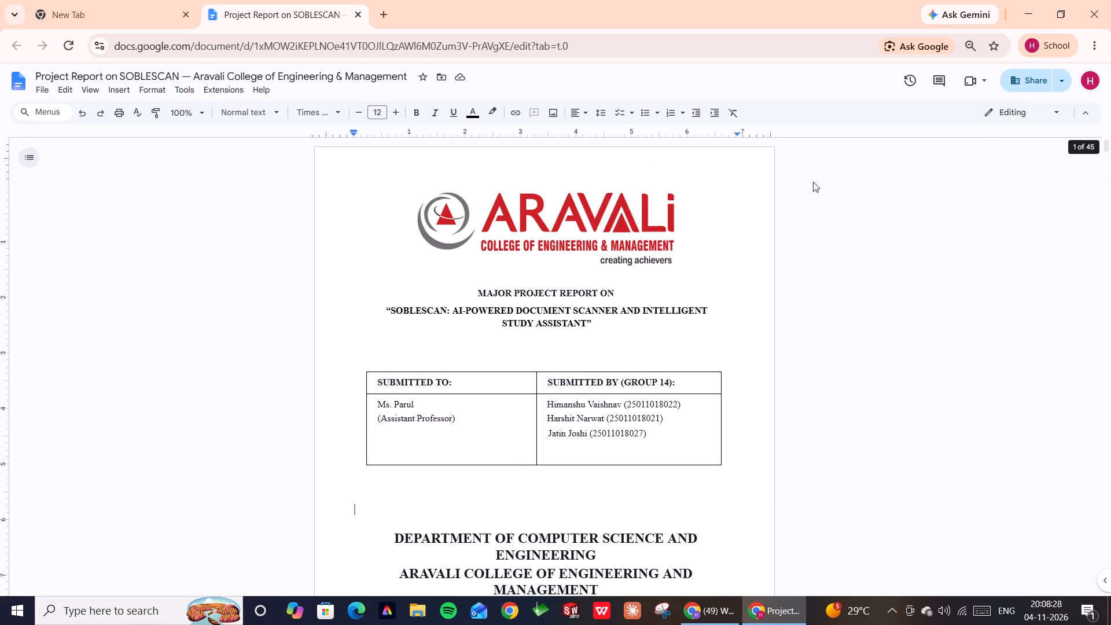
pyautogui.scroll(-3, 396, 408)
pyautogui.scroll(-3, 768, 374)
pyautogui.click(509, 283)
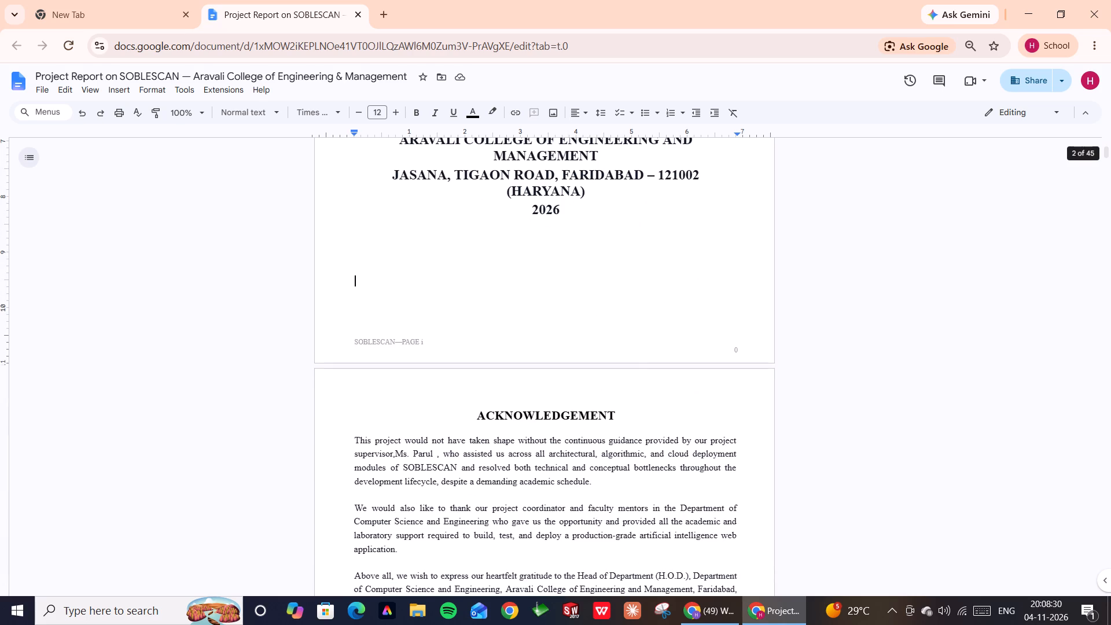
pyautogui.scroll(-3, 542, 289)
pyautogui.scroll(3, 543, 289)
pyautogui.click(420, 318)
pyautogui.scroll(-9, 536, 334)
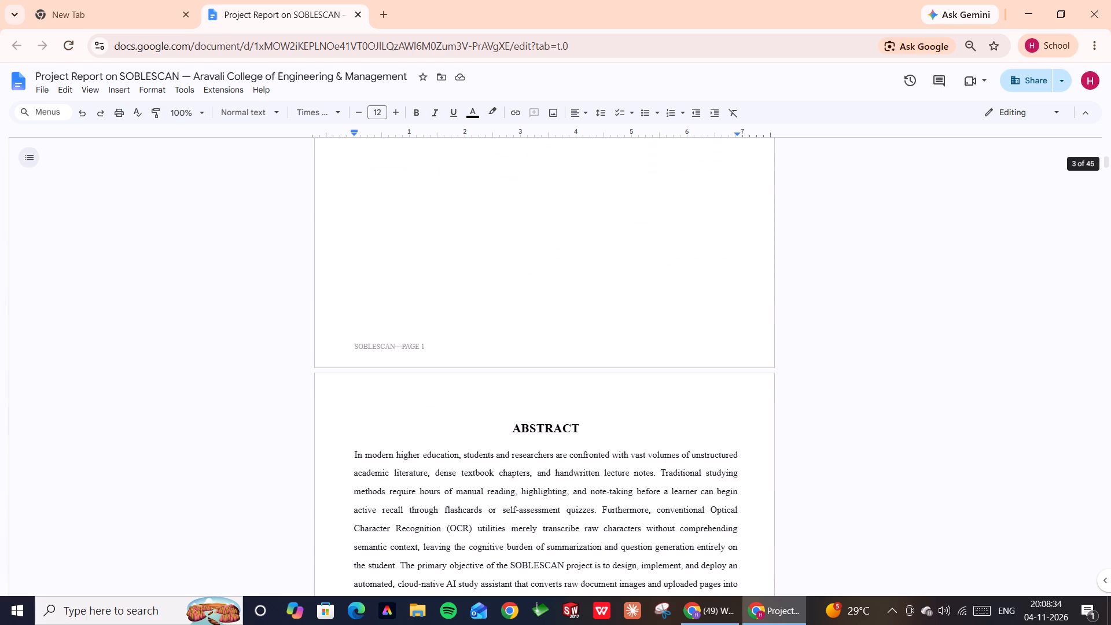
pyautogui.scroll(-2, 536, 334)
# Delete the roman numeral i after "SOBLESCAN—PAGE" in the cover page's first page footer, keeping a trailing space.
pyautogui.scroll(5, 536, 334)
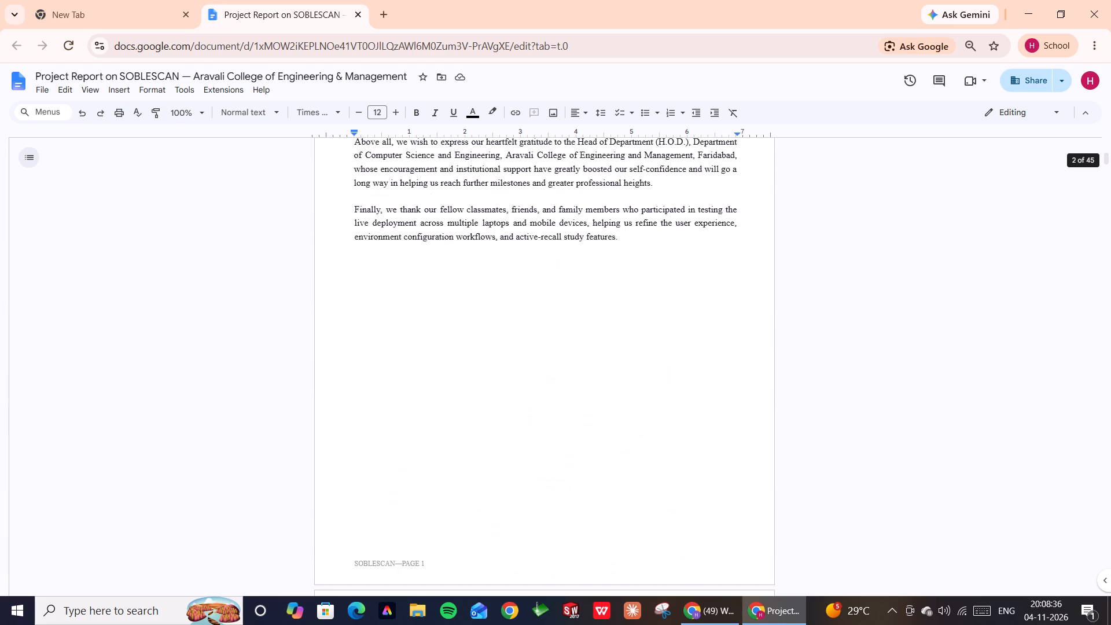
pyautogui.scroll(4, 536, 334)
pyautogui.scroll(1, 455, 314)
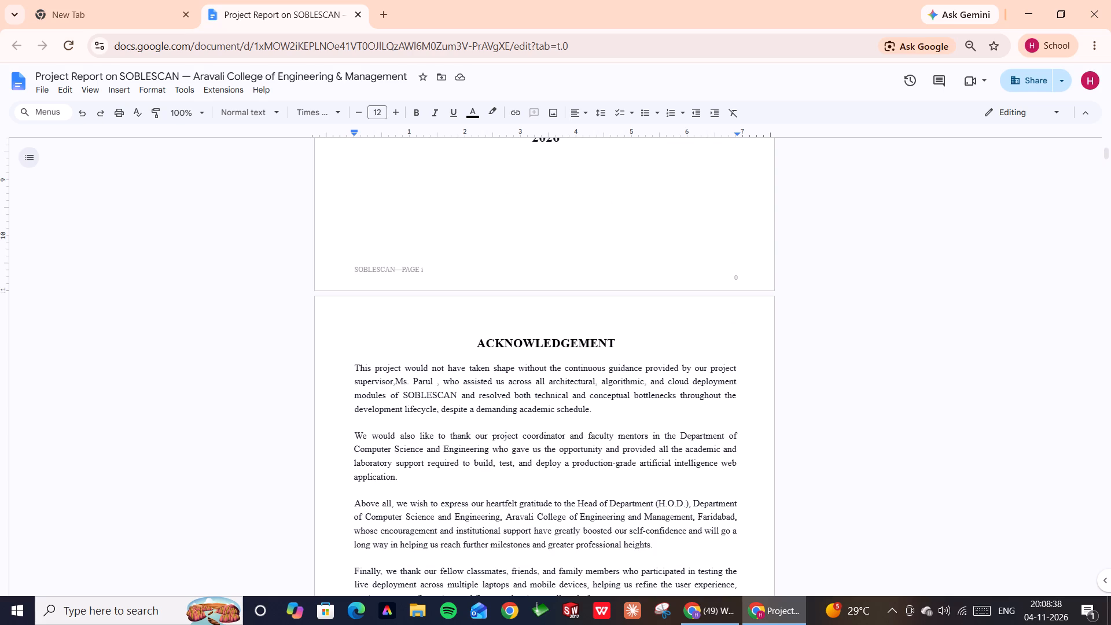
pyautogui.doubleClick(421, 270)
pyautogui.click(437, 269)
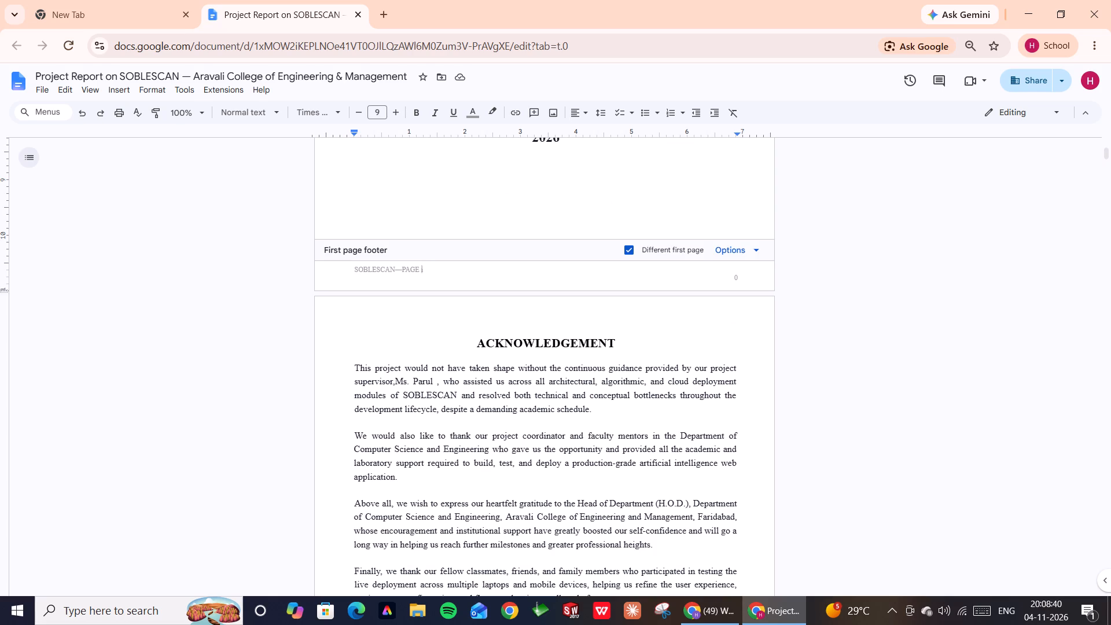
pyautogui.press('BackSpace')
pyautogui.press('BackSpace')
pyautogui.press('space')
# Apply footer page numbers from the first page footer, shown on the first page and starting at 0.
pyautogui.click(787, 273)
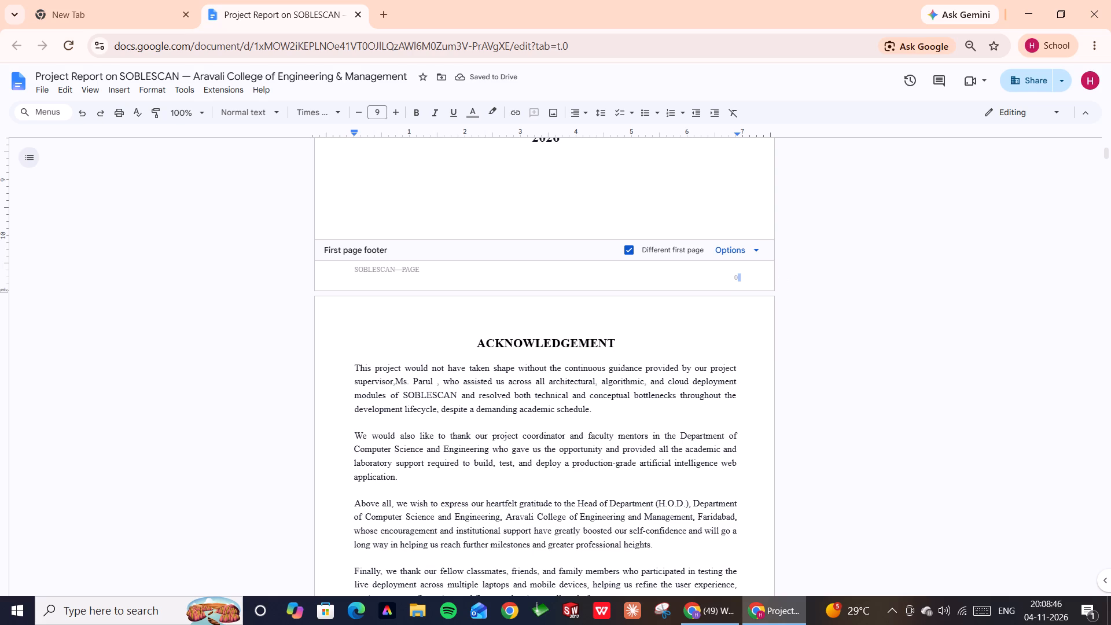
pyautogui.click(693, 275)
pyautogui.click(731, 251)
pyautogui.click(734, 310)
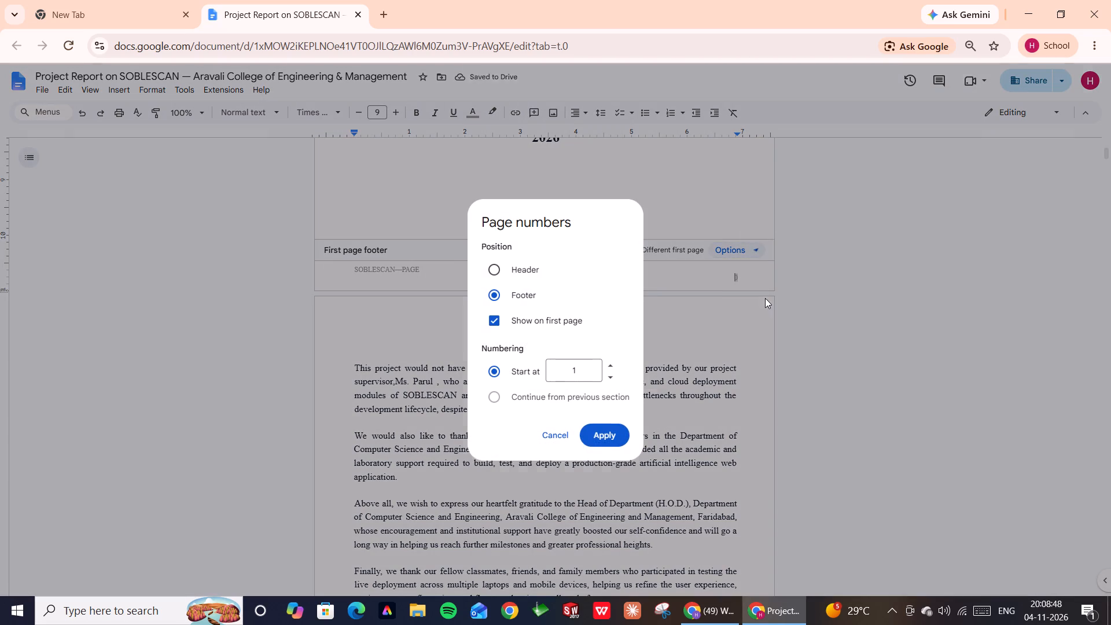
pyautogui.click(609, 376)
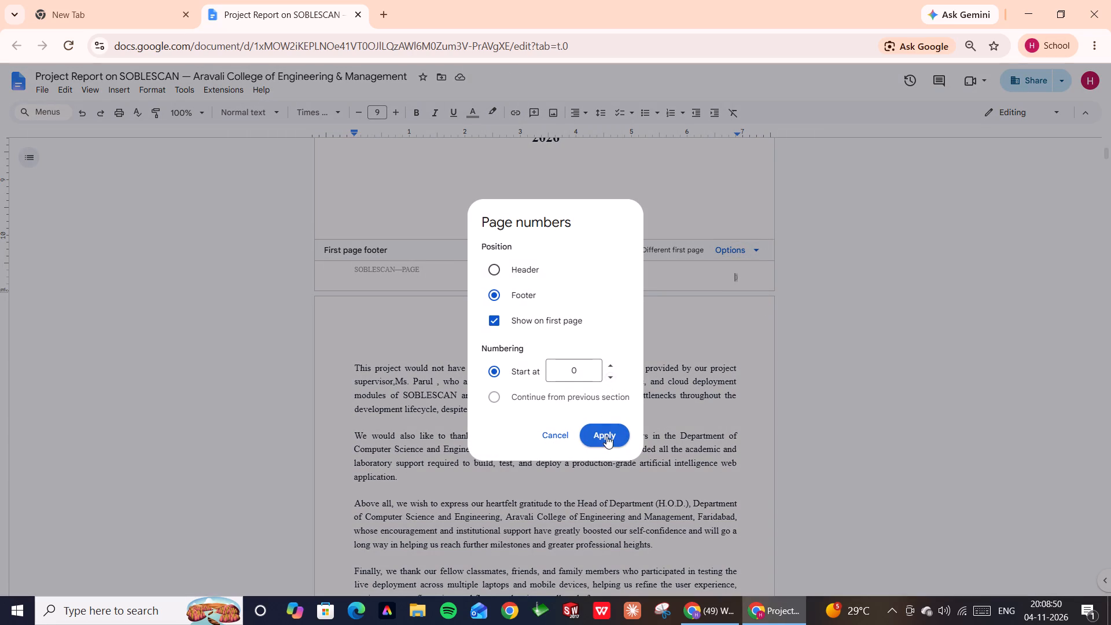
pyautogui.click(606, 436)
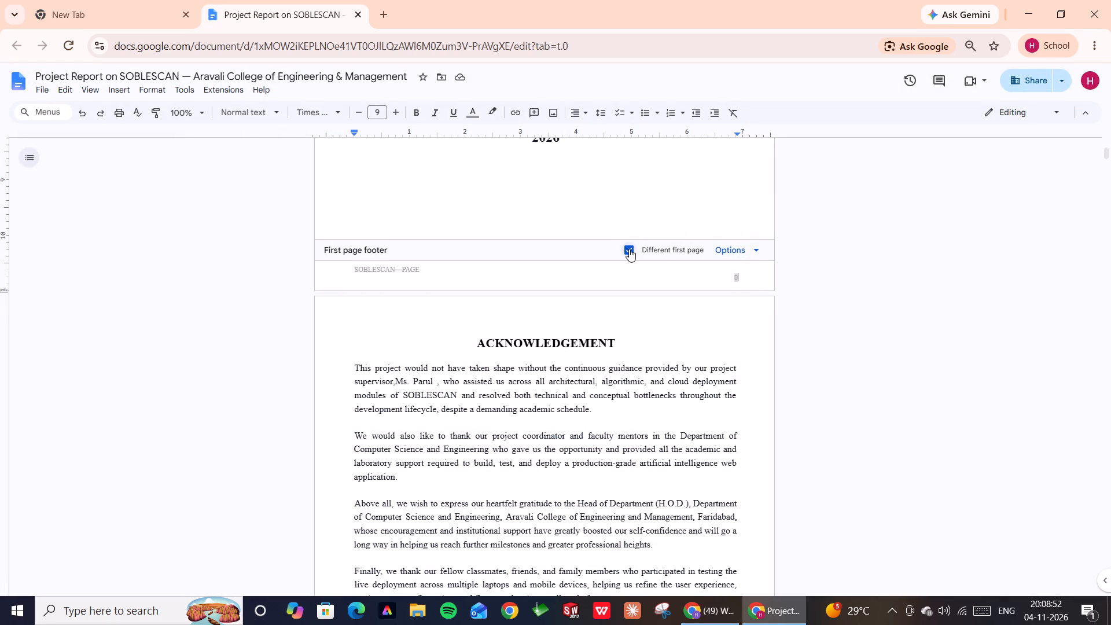
# Turn off the different first page setting so the cover page uses the regular footer.
pyautogui.click(629, 249)
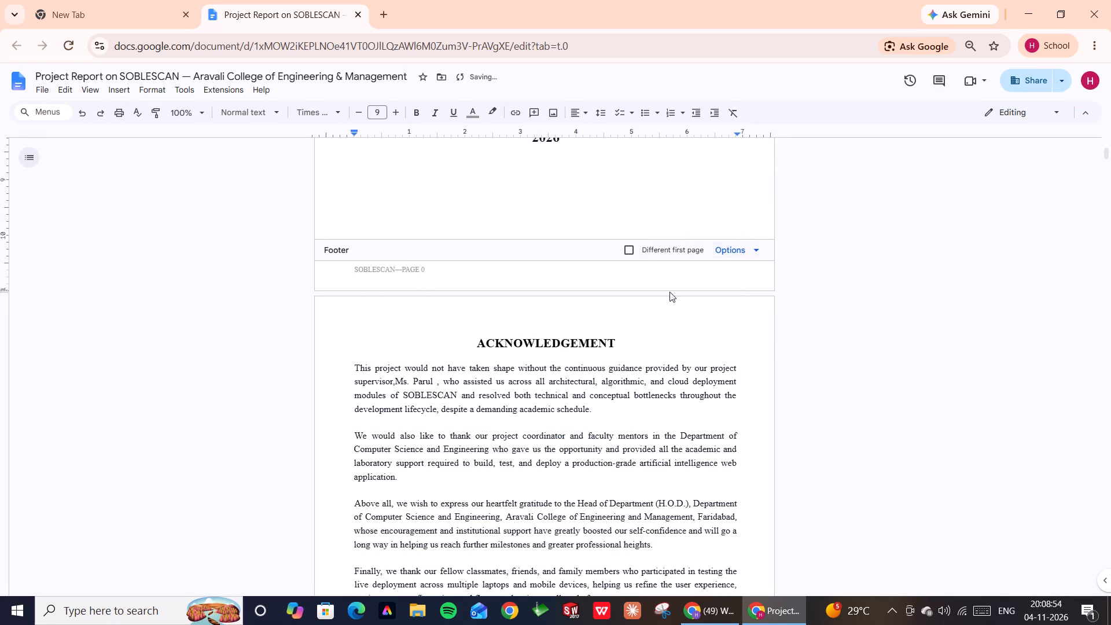
pyautogui.click(669, 292)
# Check the footer page numbers on the cover, acknowledgement and abstract pages.
pyautogui.scroll(7, 542, 451)
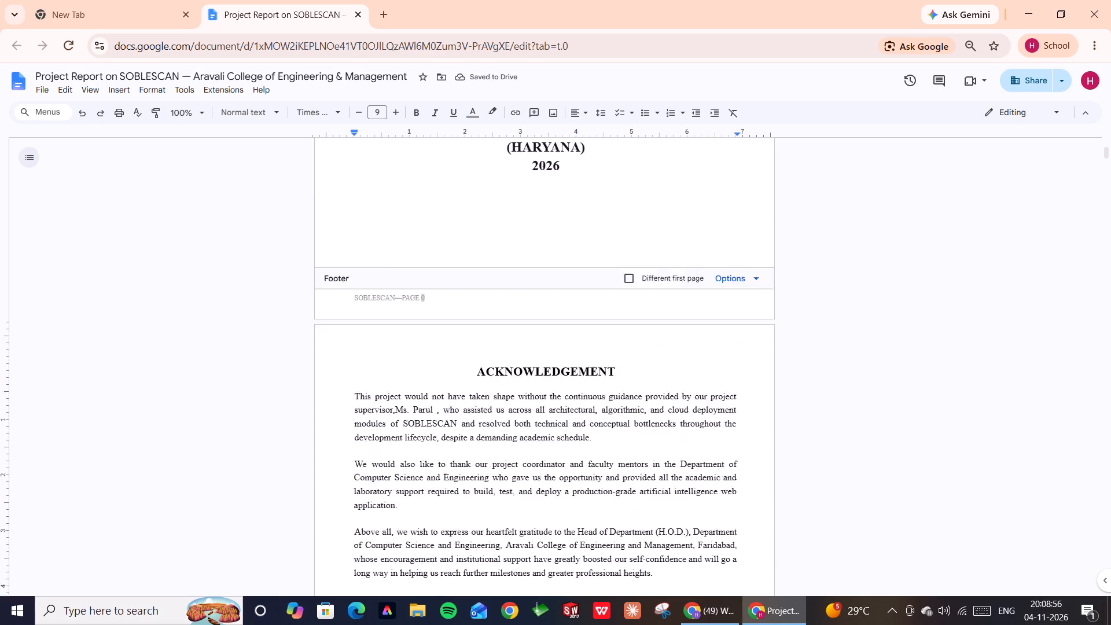
pyautogui.scroll(4, 407, 431)
pyautogui.click(218, 350)
pyautogui.scroll(-5, 318, 339)
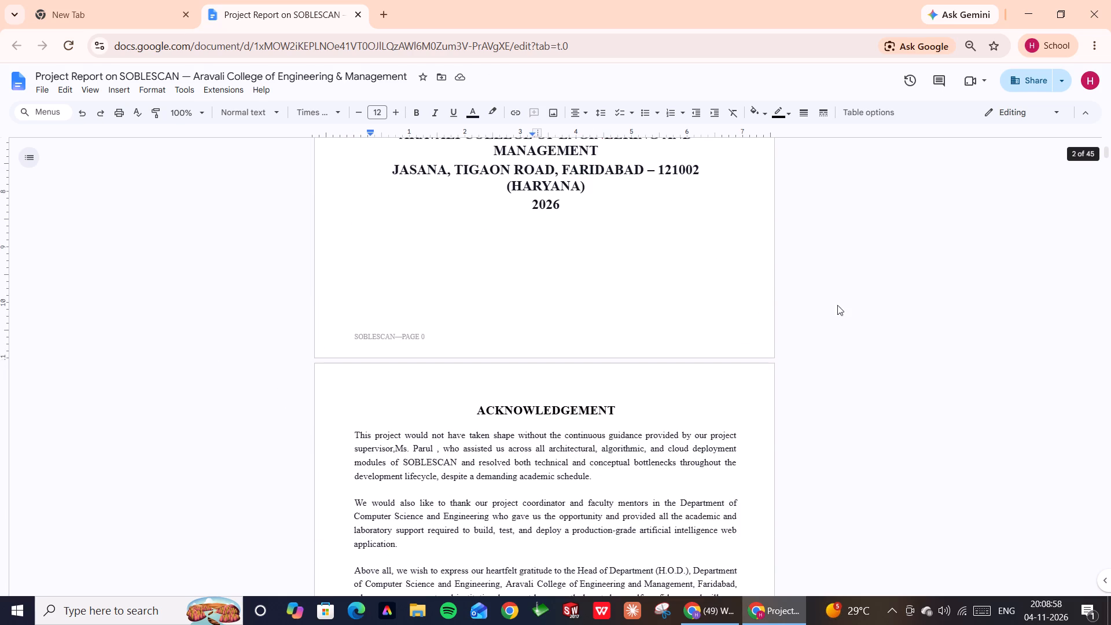
pyautogui.click(900, 306)
pyautogui.scroll(-3, 903, 314)
pyautogui.scroll(2, 903, 316)
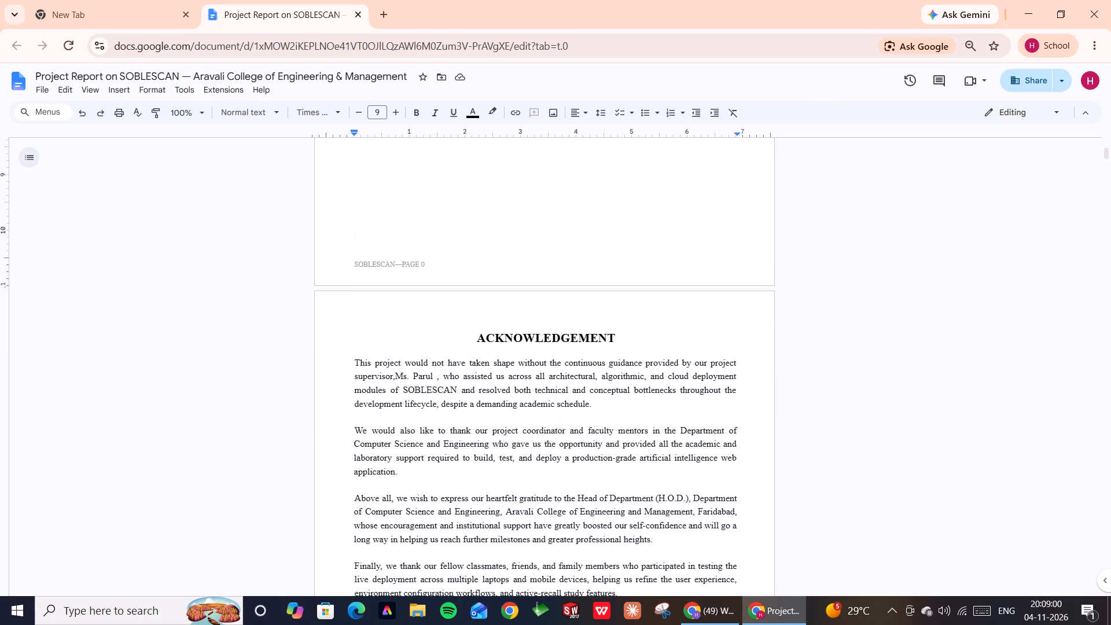
pyautogui.scroll(-1, 558, 260)
pyautogui.scroll(2, 558, 260)
pyautogui.scroll(-4, 501, 258)
pyautogui.scroll(-7, 462, 380)
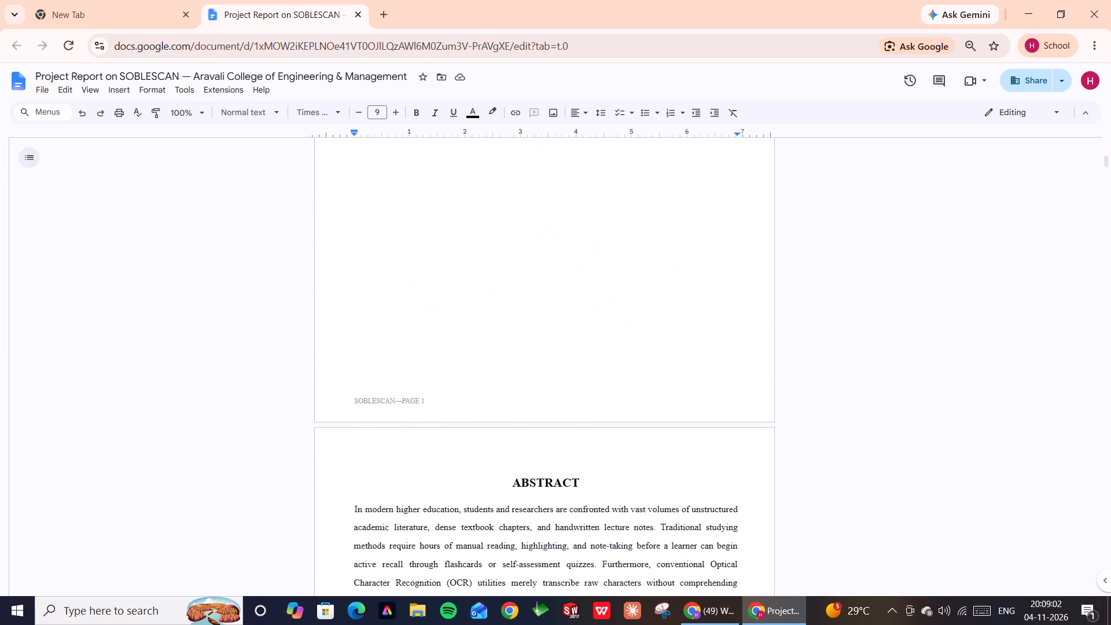
pyautogui.scroll(-3, 462, 381)
pyautogui.scroll(-2, 613, 389)
pyautogui.scroll(4, 595, 389)
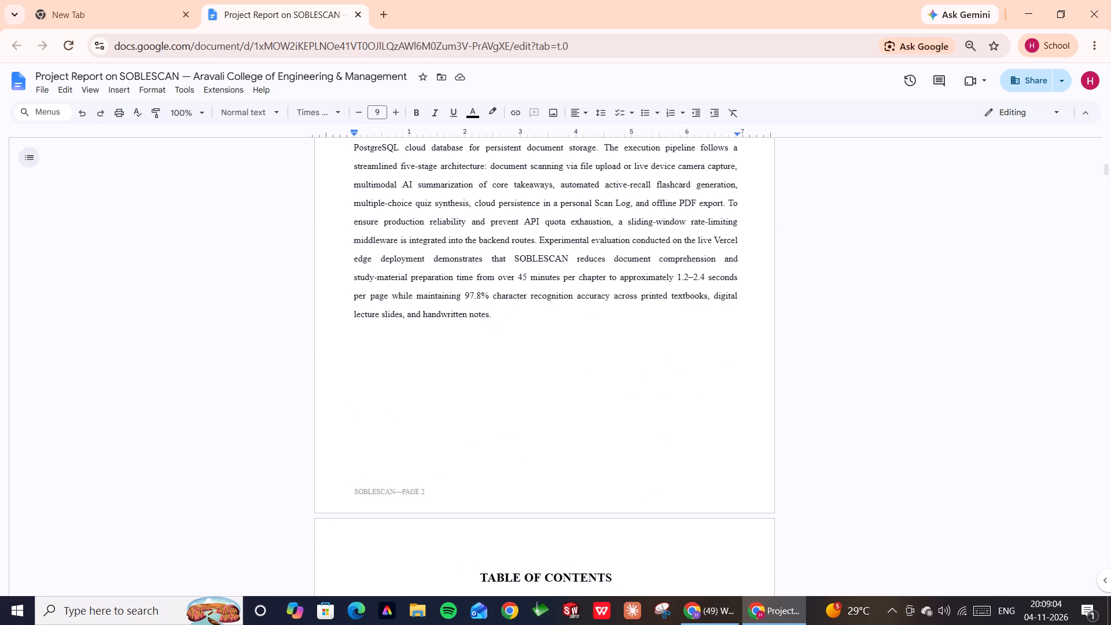
pyautogui.scroll(3, 594, 388)
pyautogui.scroll(4, 506, 362)
pyautogui.scroll(-2, 501, 362)
pyautogui.scroll(10, 496, 362)
pyautogui.scroll(-2, 479, 405)
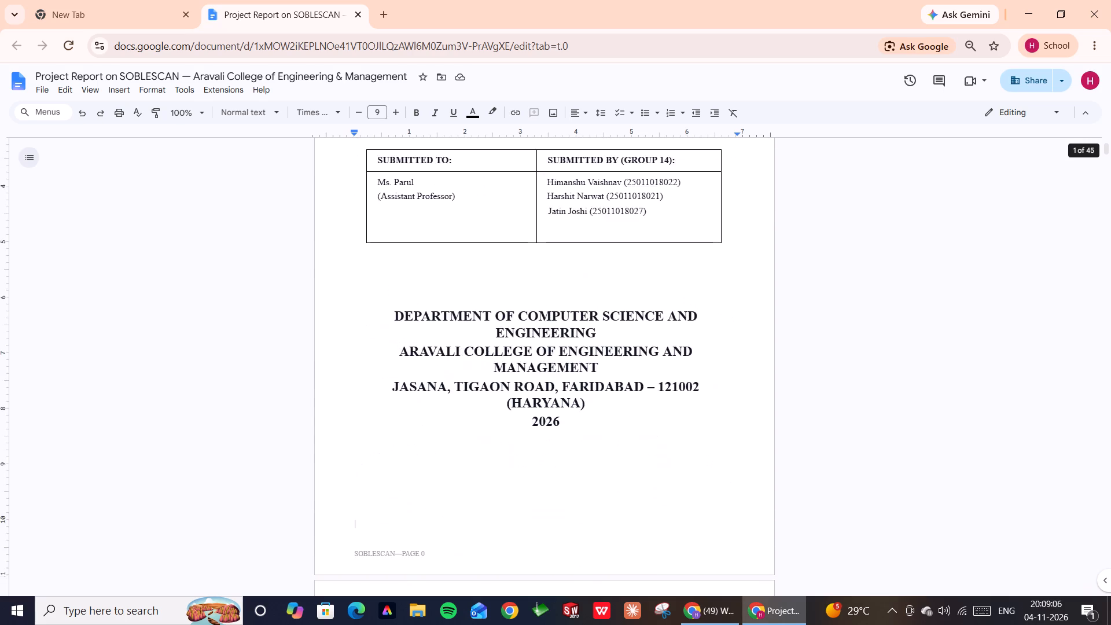
# Set the footer page numbering to start at 1, shown on the first page, from the cover page's footer.
pyautogui.scroll(-1, 479, 406)
pyautogui.doubleClick(447, 342)
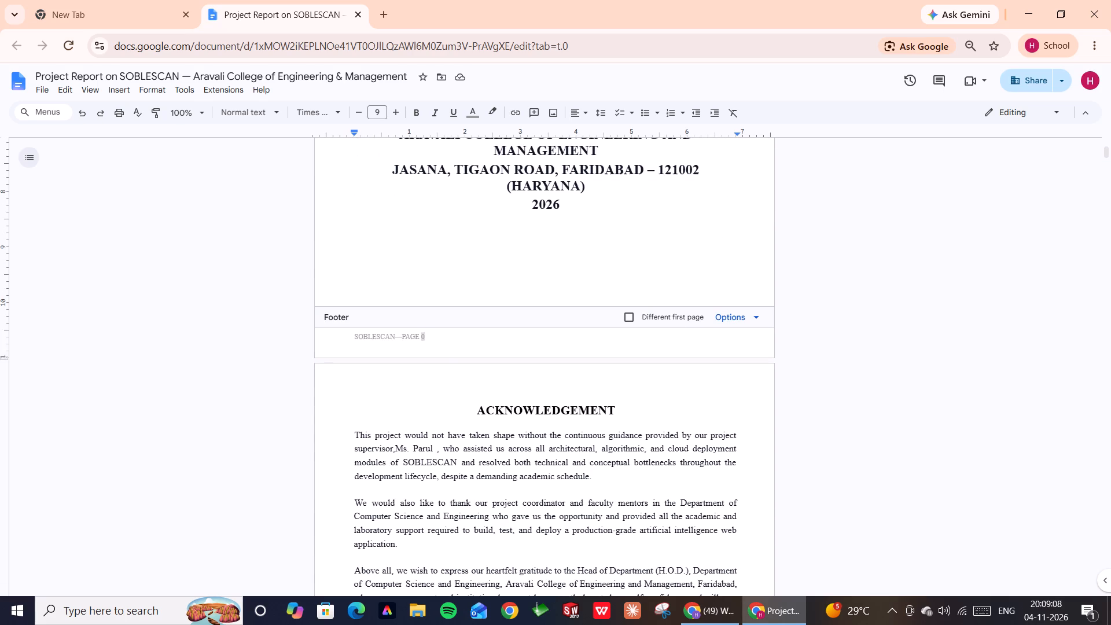
pyautogui.click(730, 319)
pyautogui.click(752, 383)
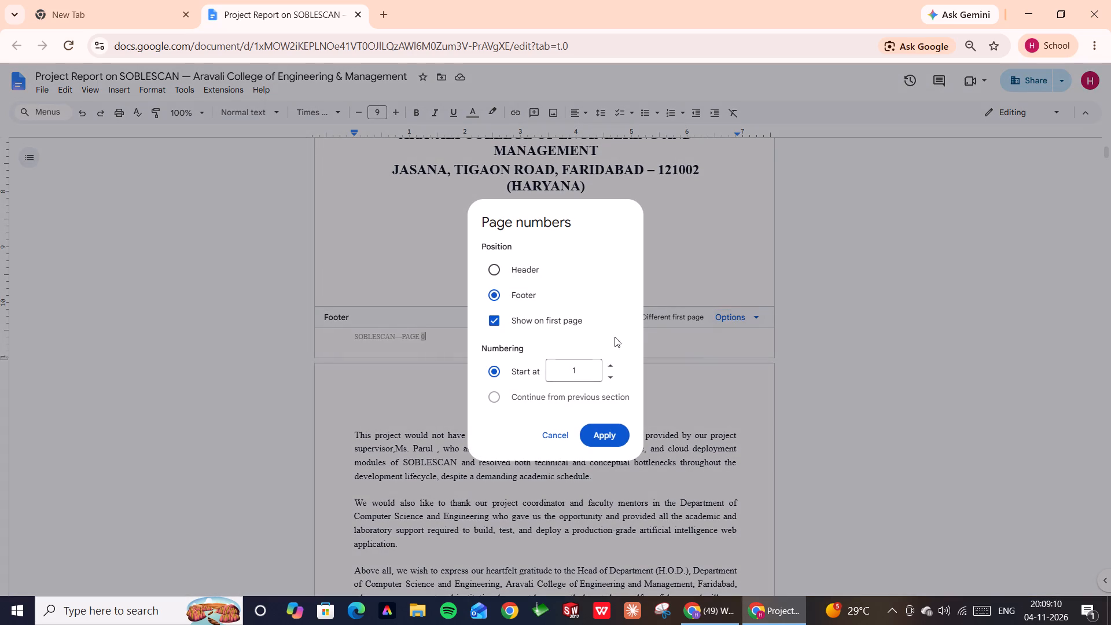
pyautogui.click(602, 440)
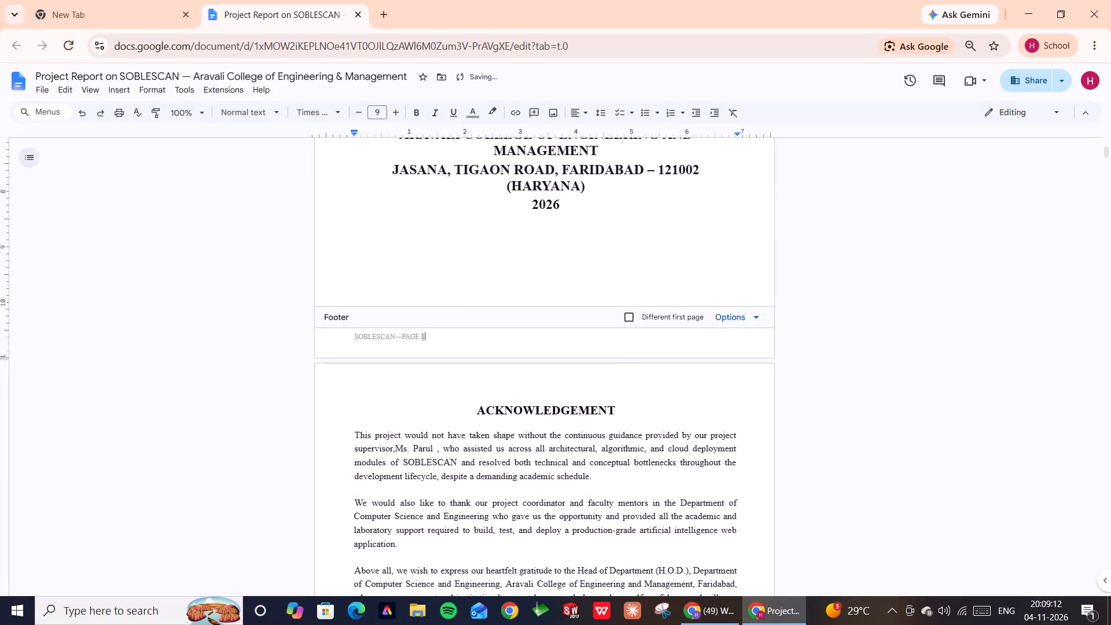
pyautogui.click(532, 351)
pyautogui.scroll(-8, 583, 347)
pyautogui.scroll(-10, 474, 315)
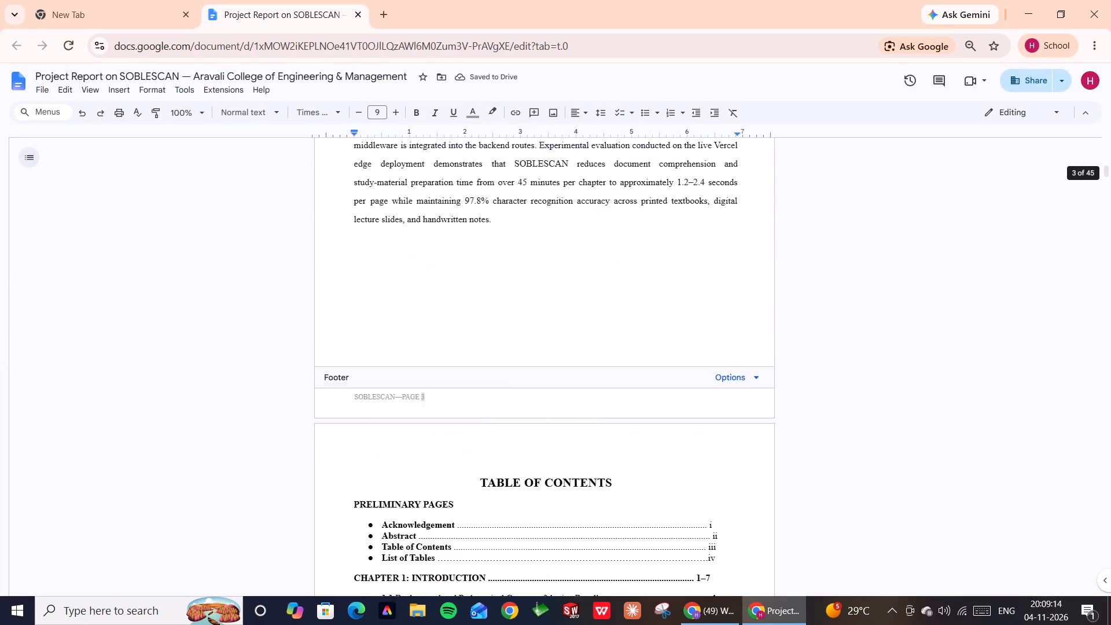
pyautogui.scroll(-3, 595, 317)
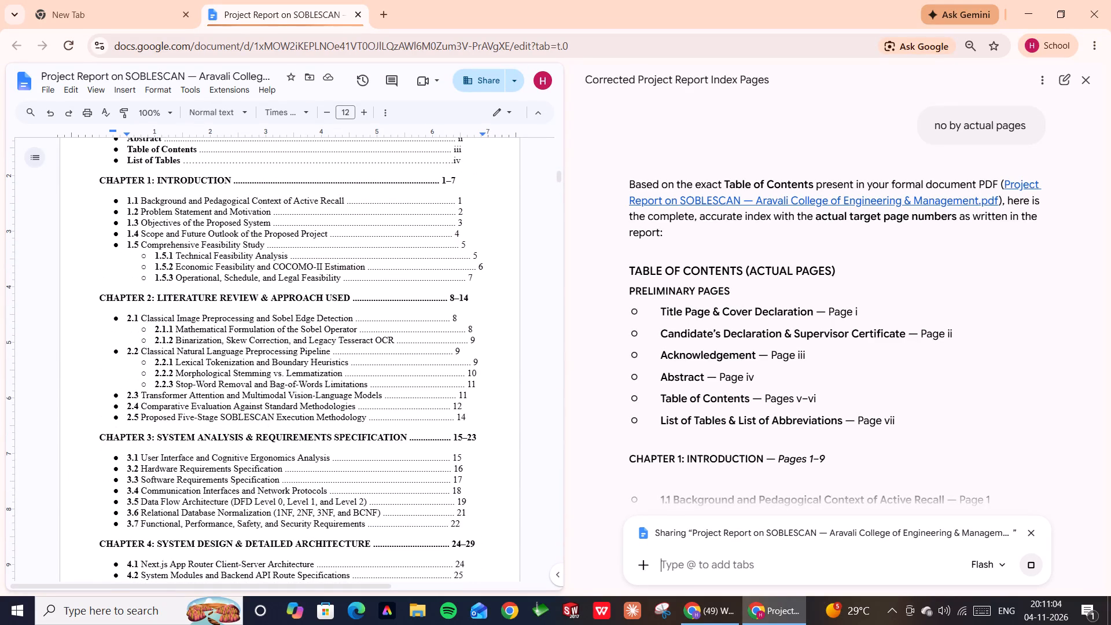
pyautogui.scroll(3, 370, 292)
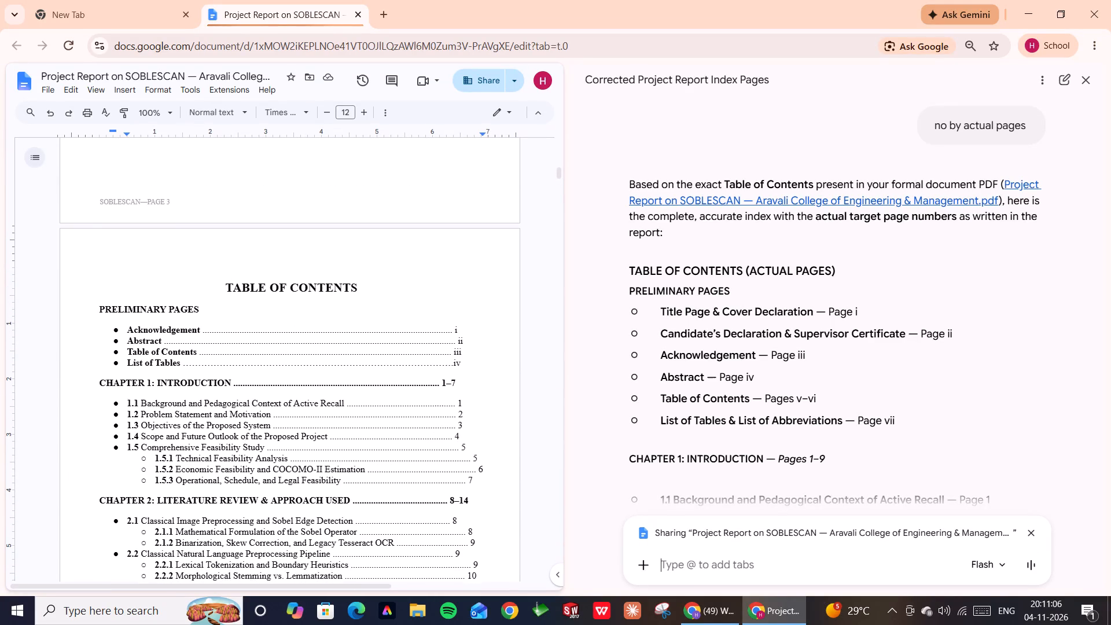
pyautogui.scroll(1, 370, 292)
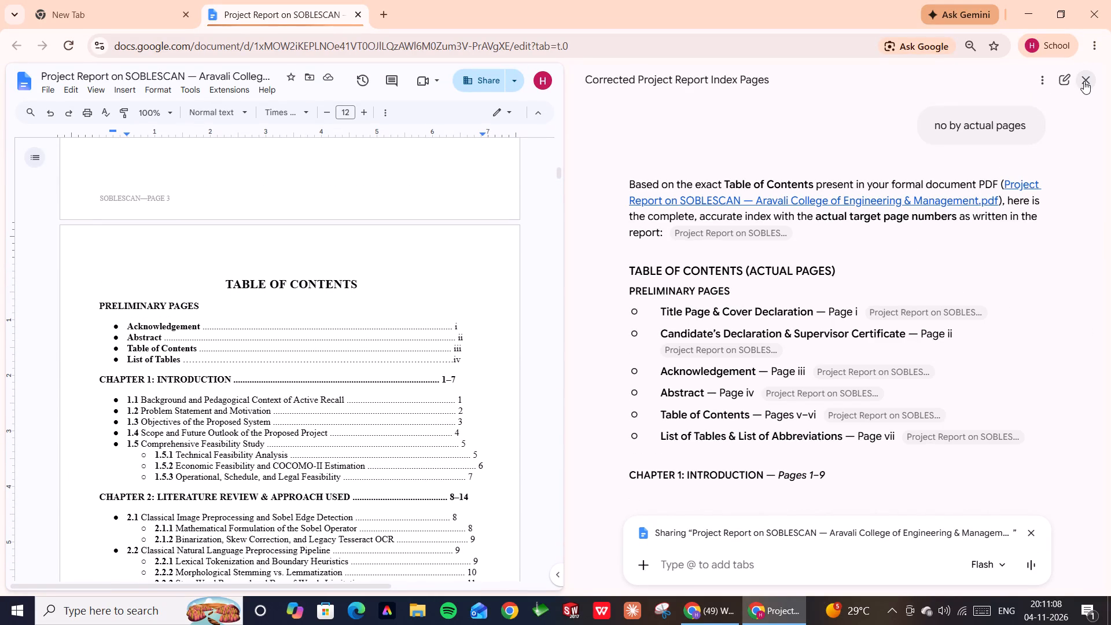
pyautogui.click(1084, 81)
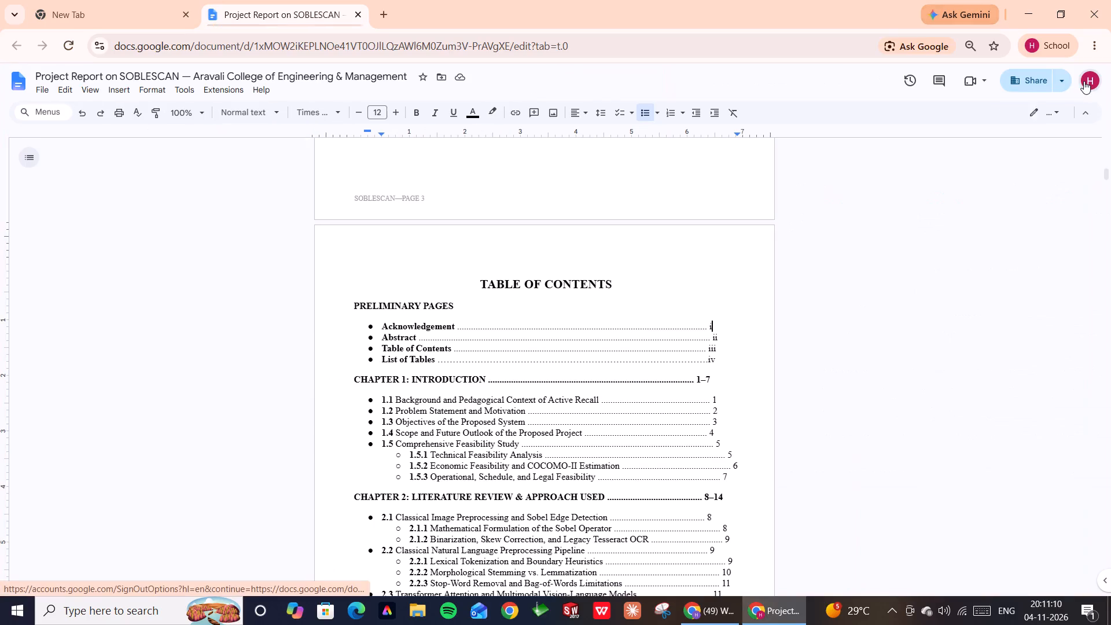
# Open a second copy of the SOBLESCAN project report from the Docs home page in a new browser tab.
pyautogui.rightClick(21, 79)
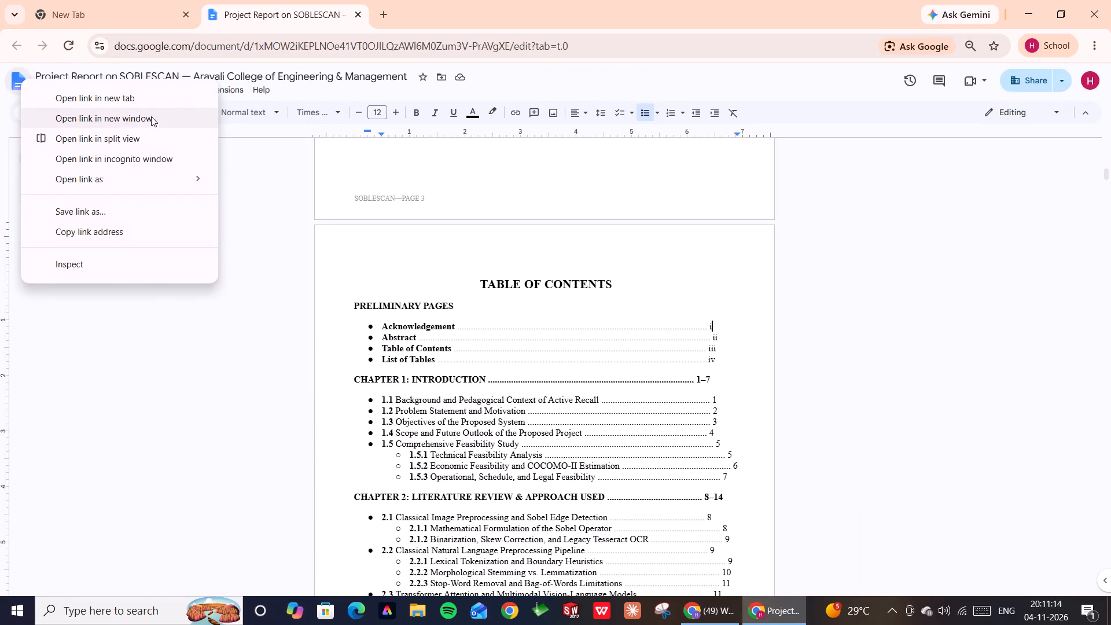
pyautogui.click(158, 96)
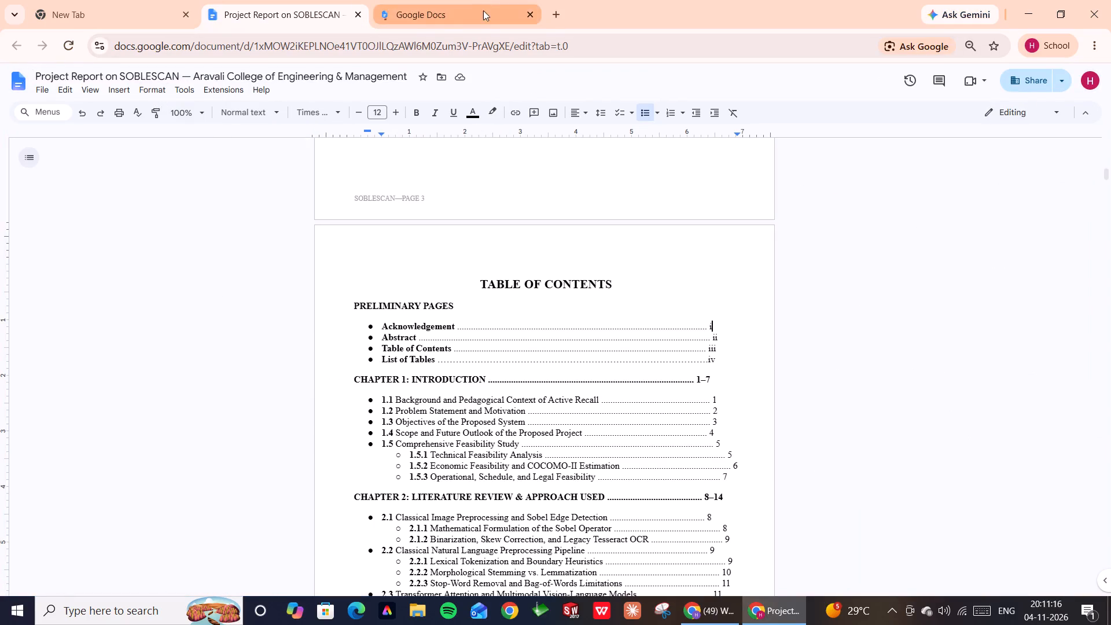
pyautogui.click(483, 10)
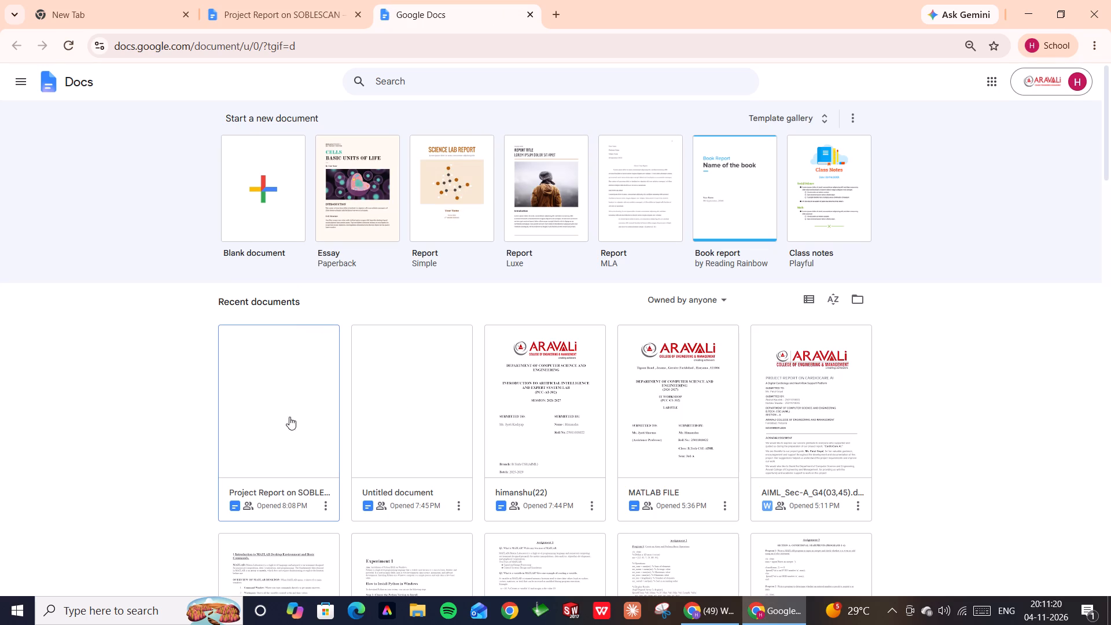
pyautogui.doubleClick(297, 422)
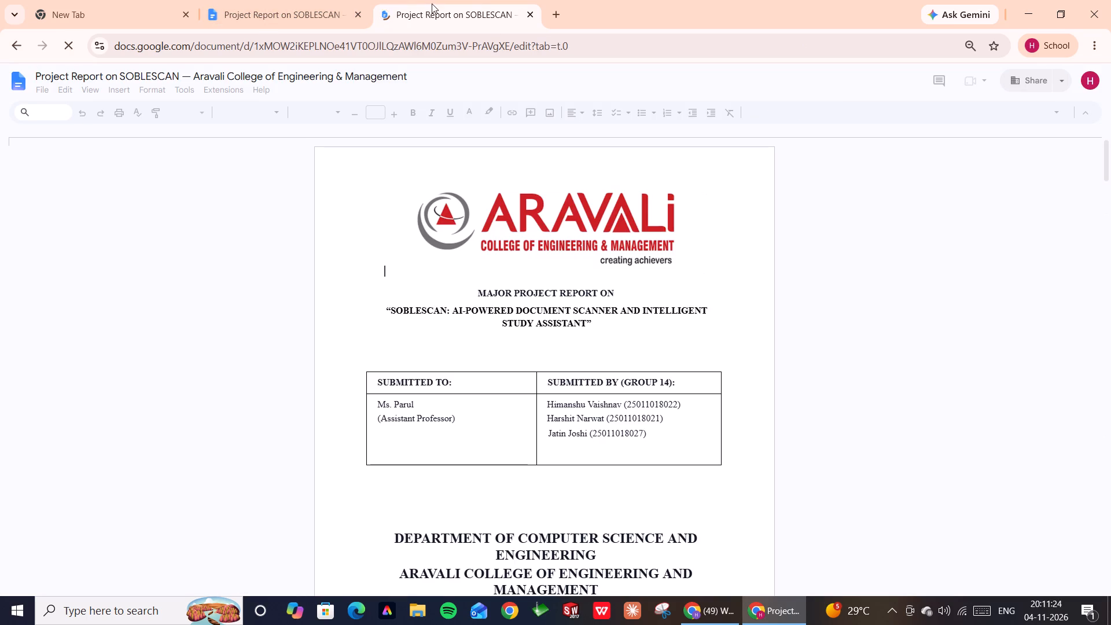
# Move the second copy of the report into its own window and arrange both report windows side by side.
pyautogui.moveTo(432, 3); pyautogui.dragTo(524, 100)
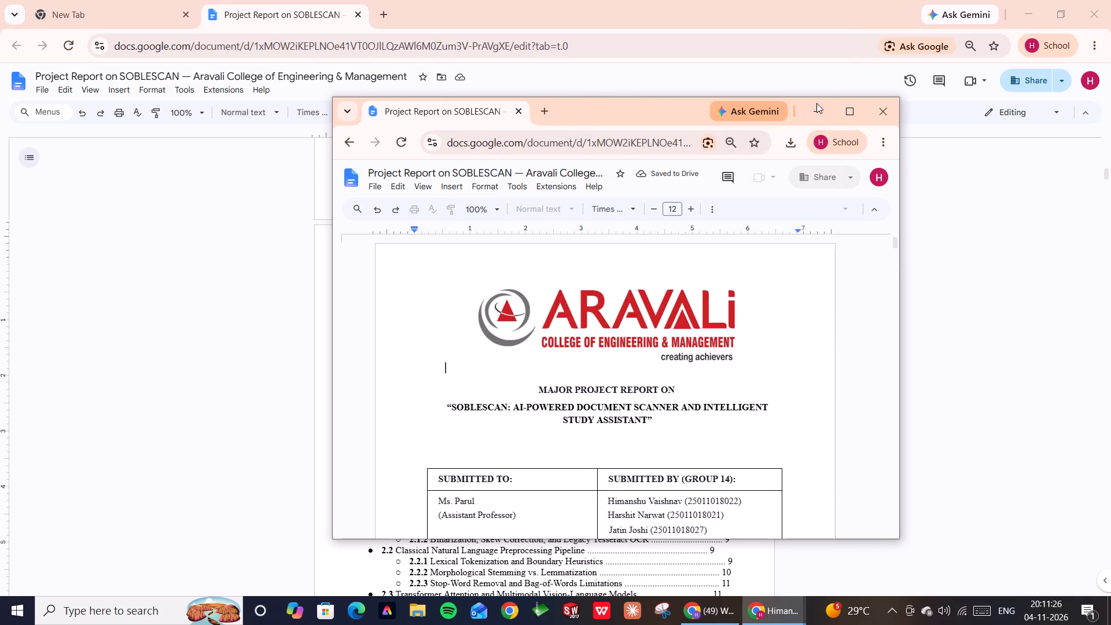
pyautogui.click(1051, 15)
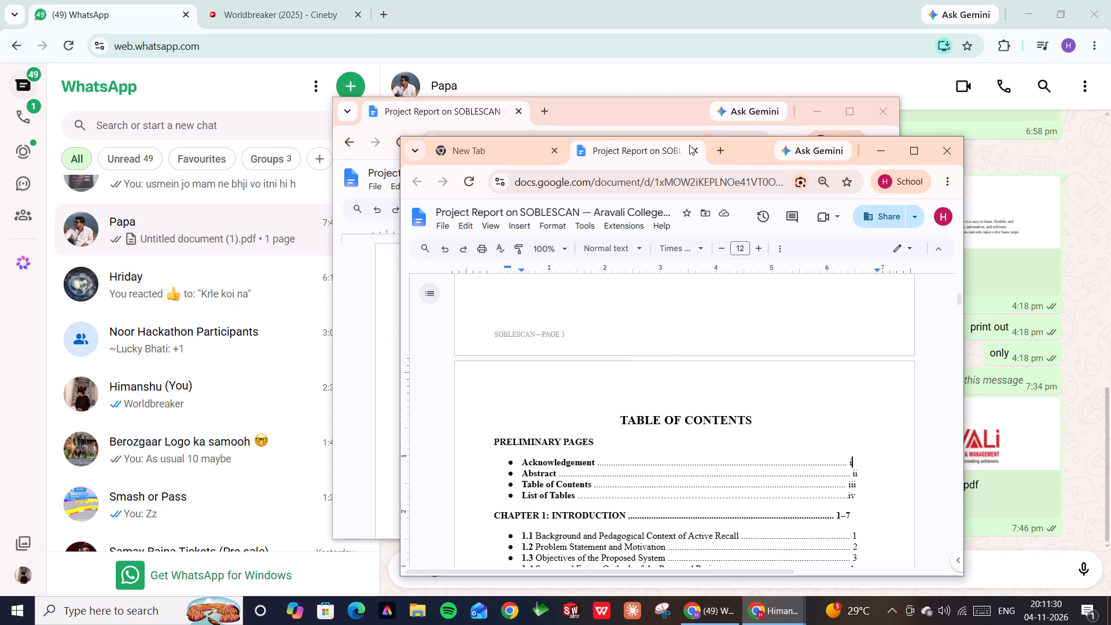
pyautogui.moveTo(742, 141); pyautogui.dragTo(867, 84)
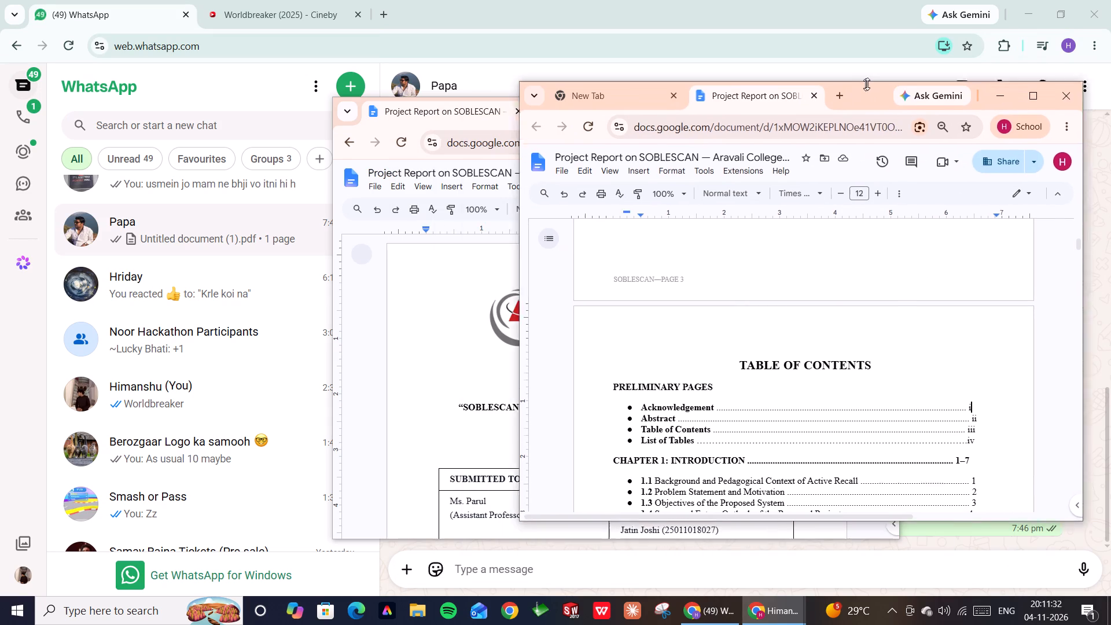
pyautogui.moveTo(867, 84); pyautogui.dragTo(943, 81)
pyautogui.moveTo(571, 119); pyautogui.dragTo(553, 120)
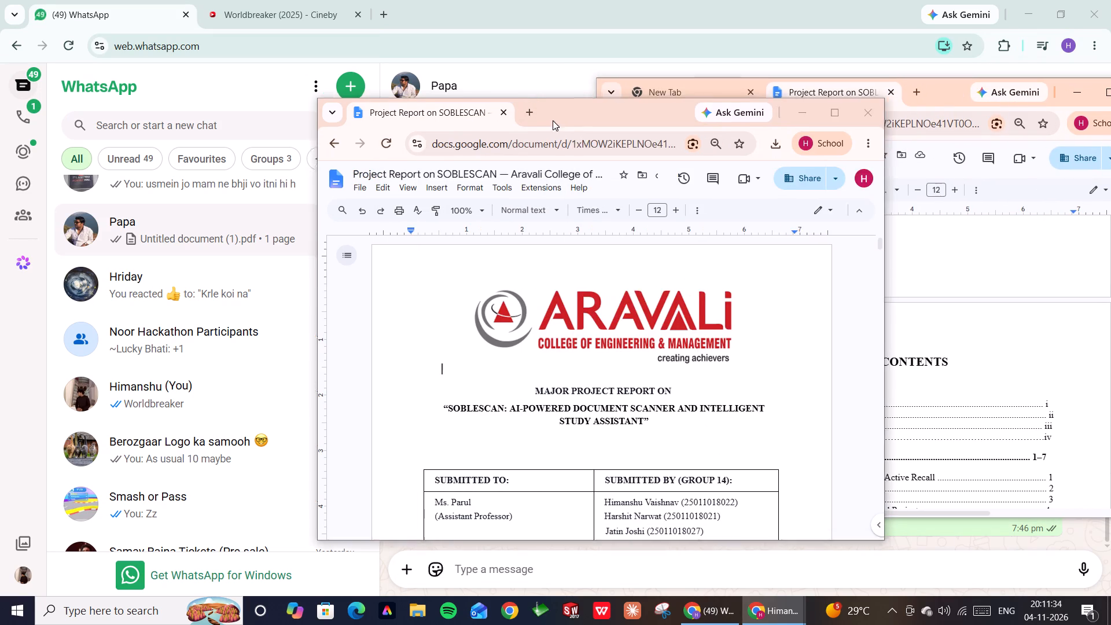
pyautogui.moveTo(553, 120); pyautogui.dragTo(269, 66)
# Show the table of contents in one report window and look up the Acknowledgement section's actual page in the other.
pyautogui.scroll(-5, 392, 374)
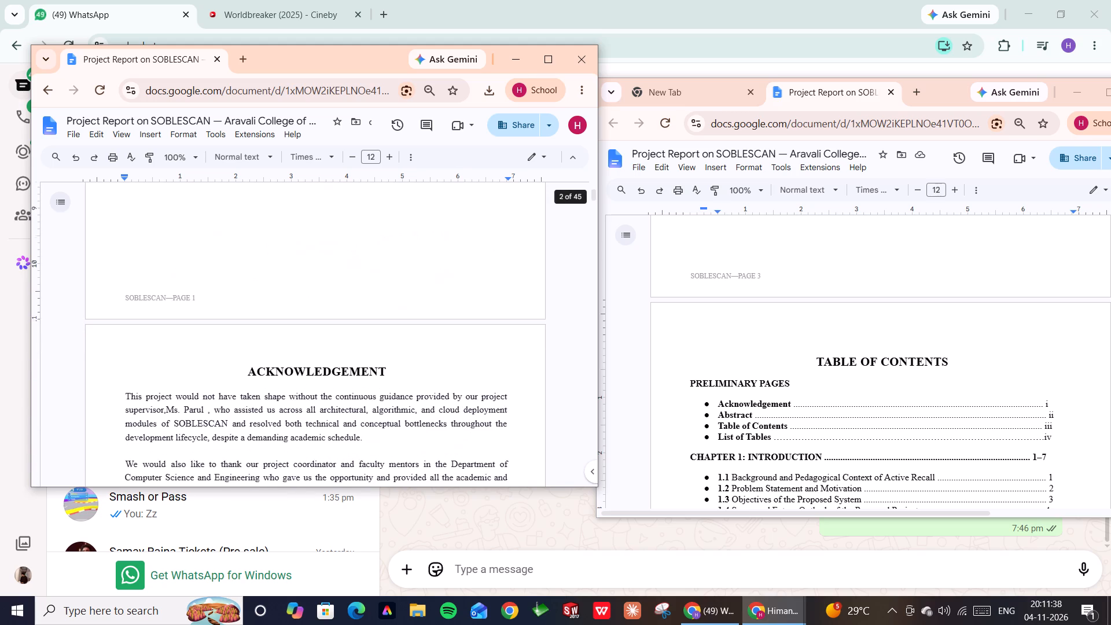
pyautogui.scroll(-7, 392, 374)
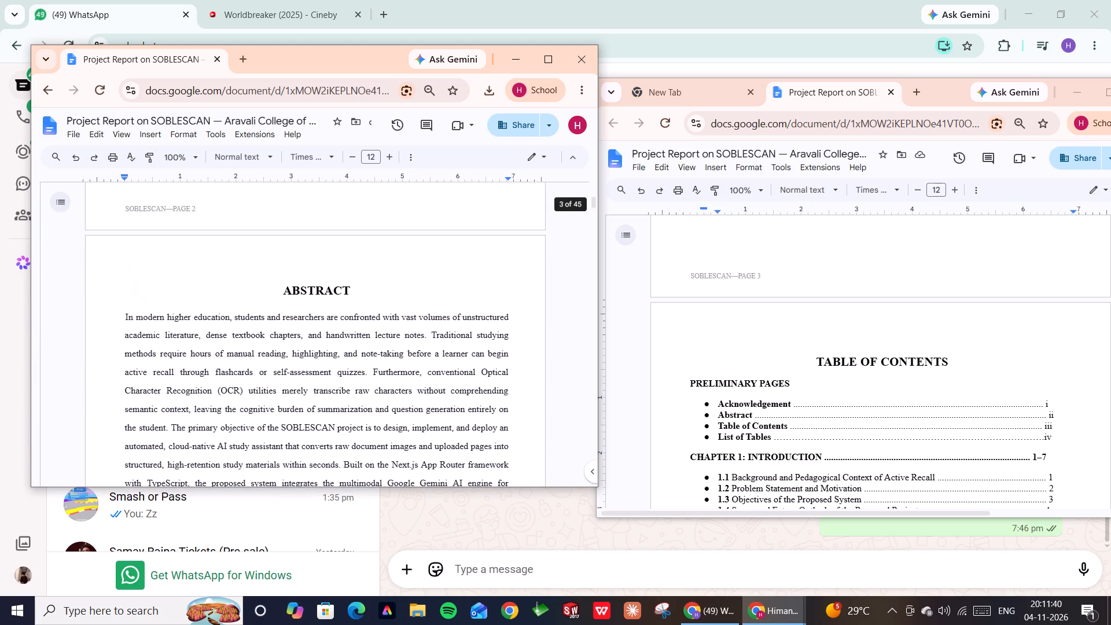
pyautogui.scroll(-5, 392, 374)
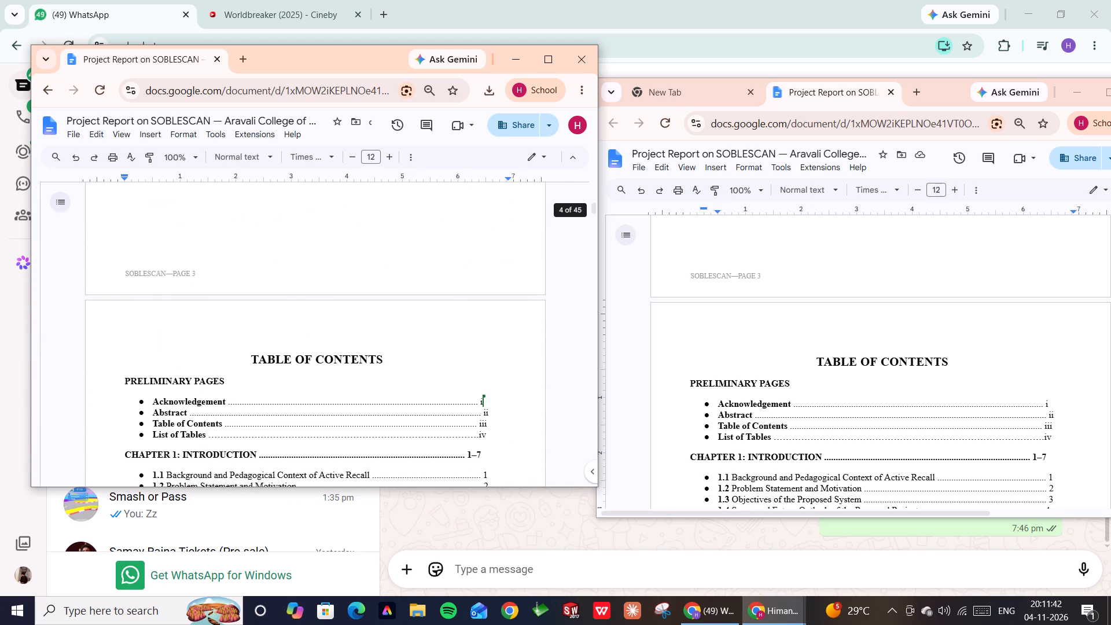
pyautogui.scroll(-3, 392, 374)
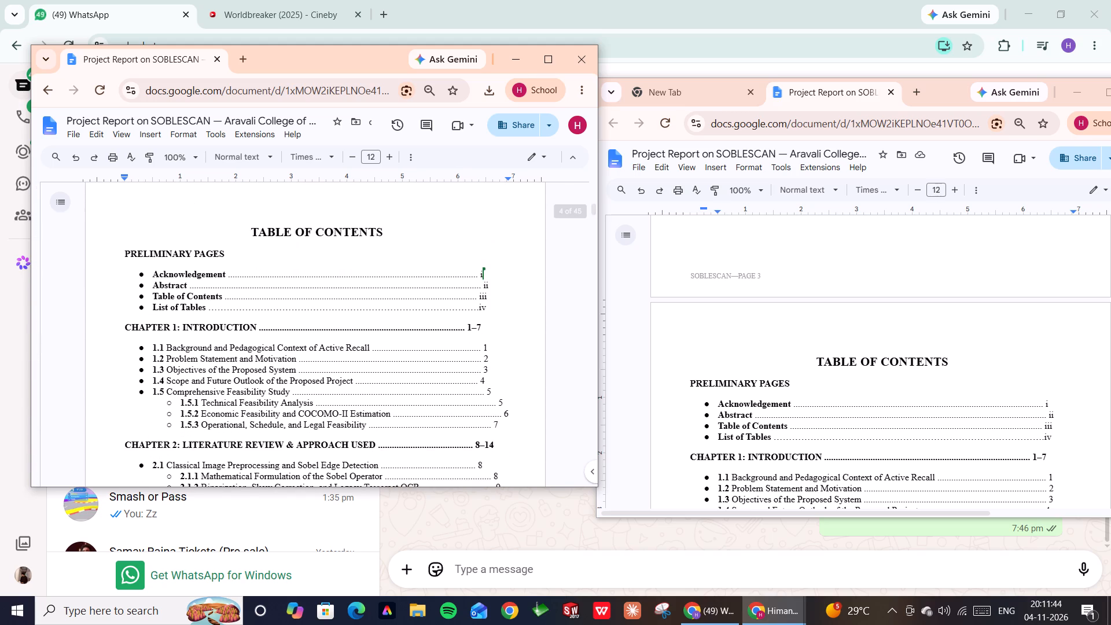
pyautogui.scroll(11, 883, 332)
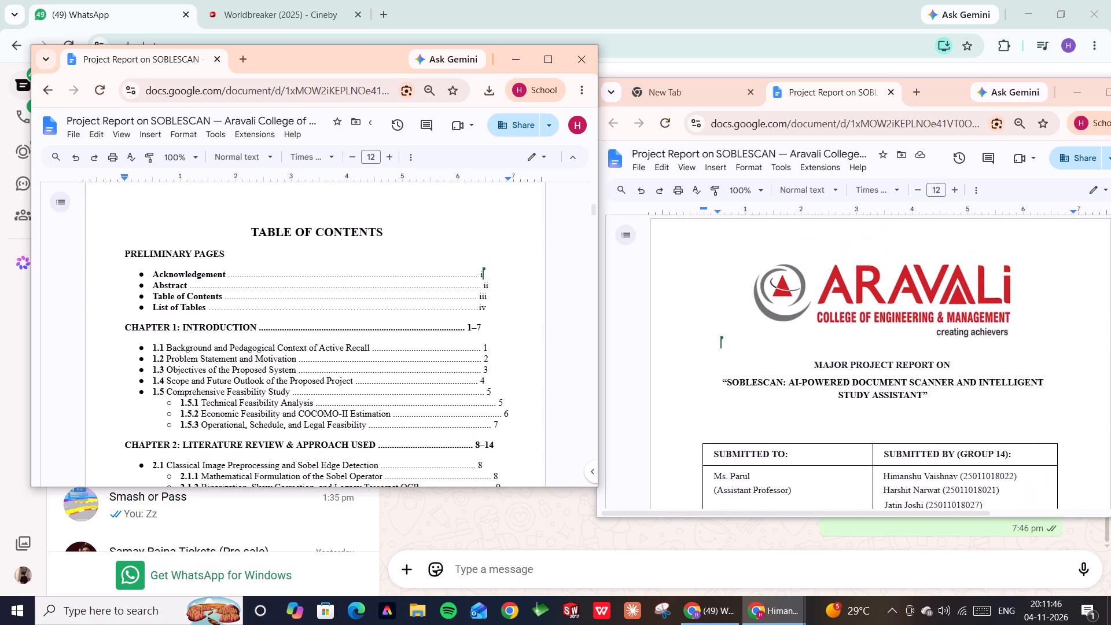
pyautogui.scroll(-6, 883, 332)
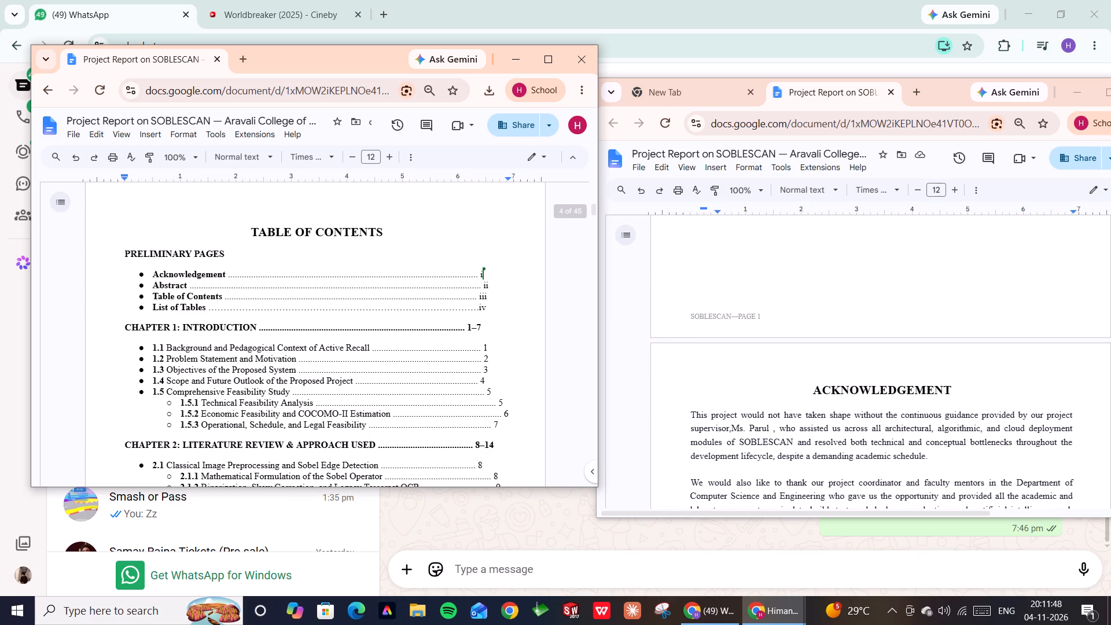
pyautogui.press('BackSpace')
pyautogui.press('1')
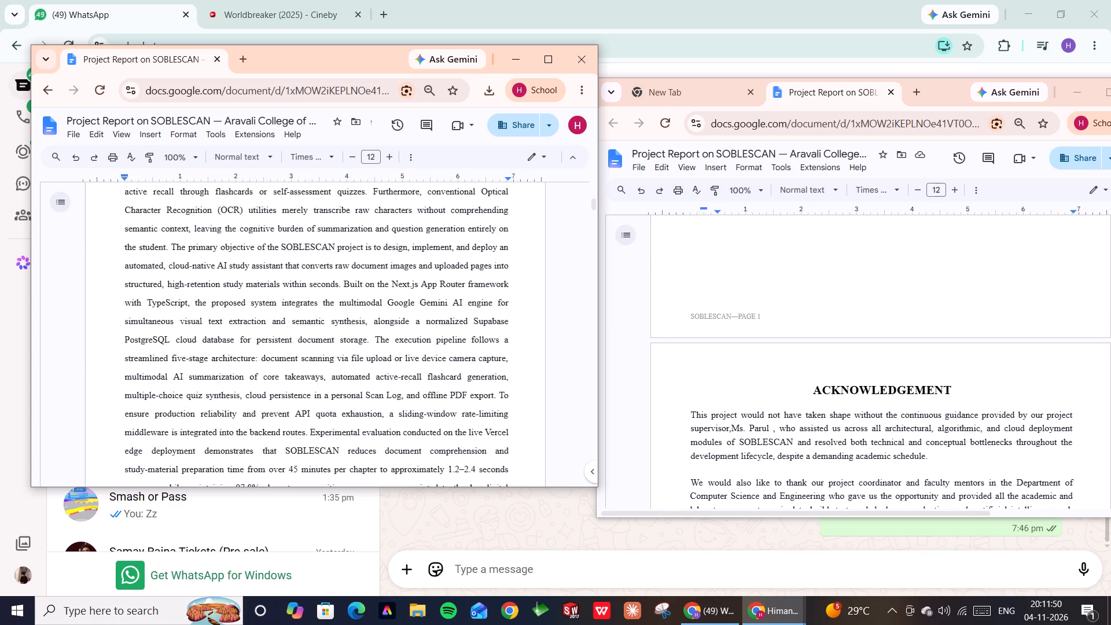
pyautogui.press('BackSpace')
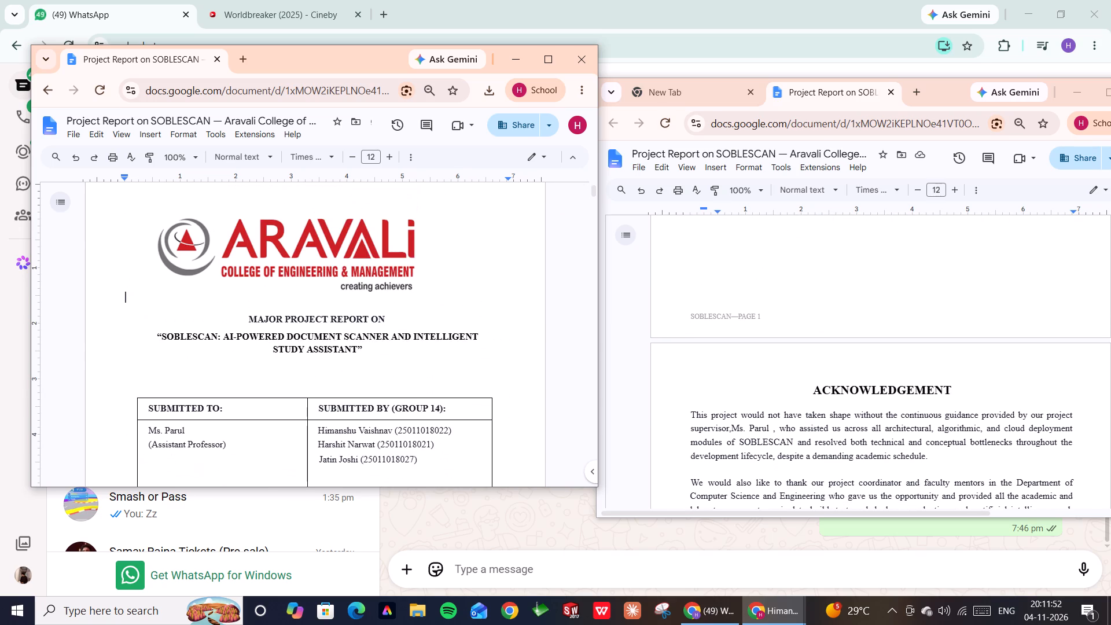
# Replace the Acknowledgement entry's page number in the table of contents with 1.
pyautogui.scroll(-7, 506, 234)
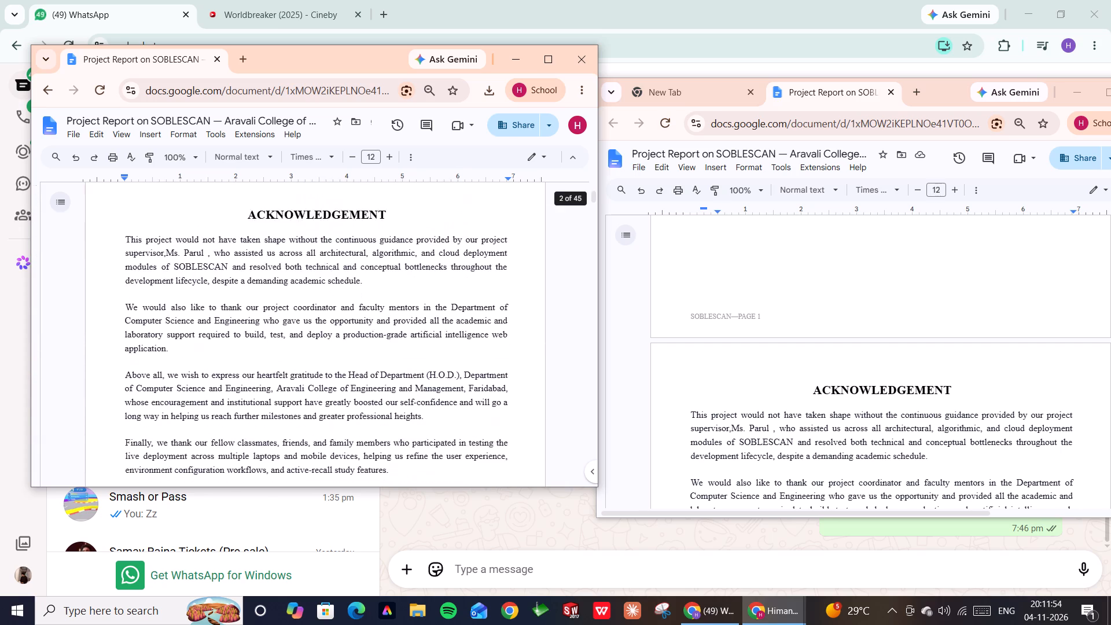
pyautogui.scroll(-13, 506, 234)
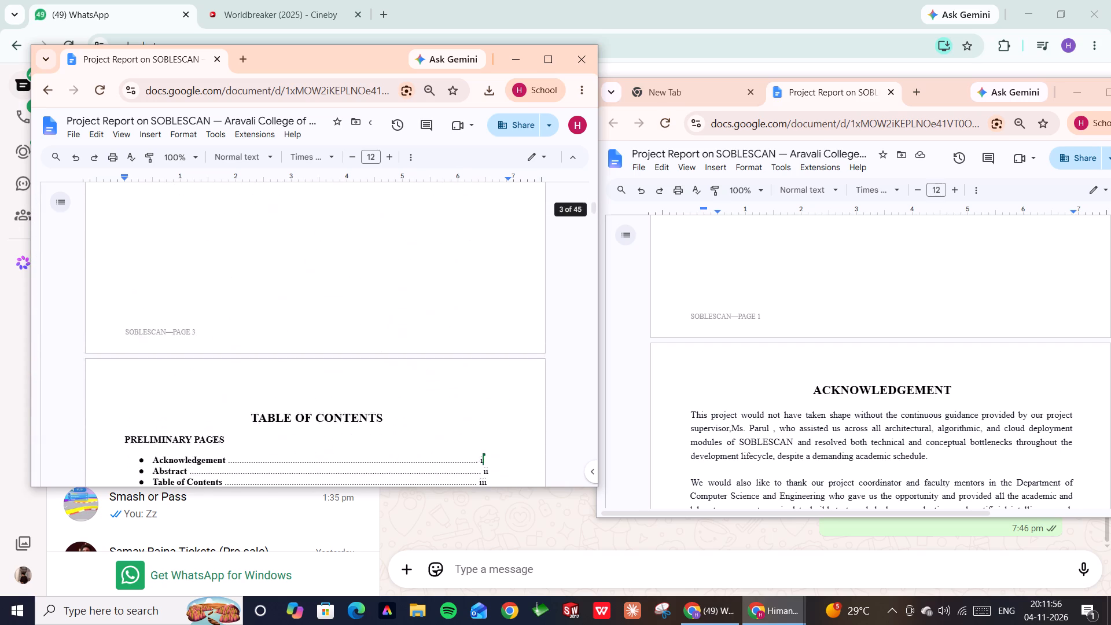
pyautogui.scroll(-4, 506, 234)
pyautogui.click(487, 313)
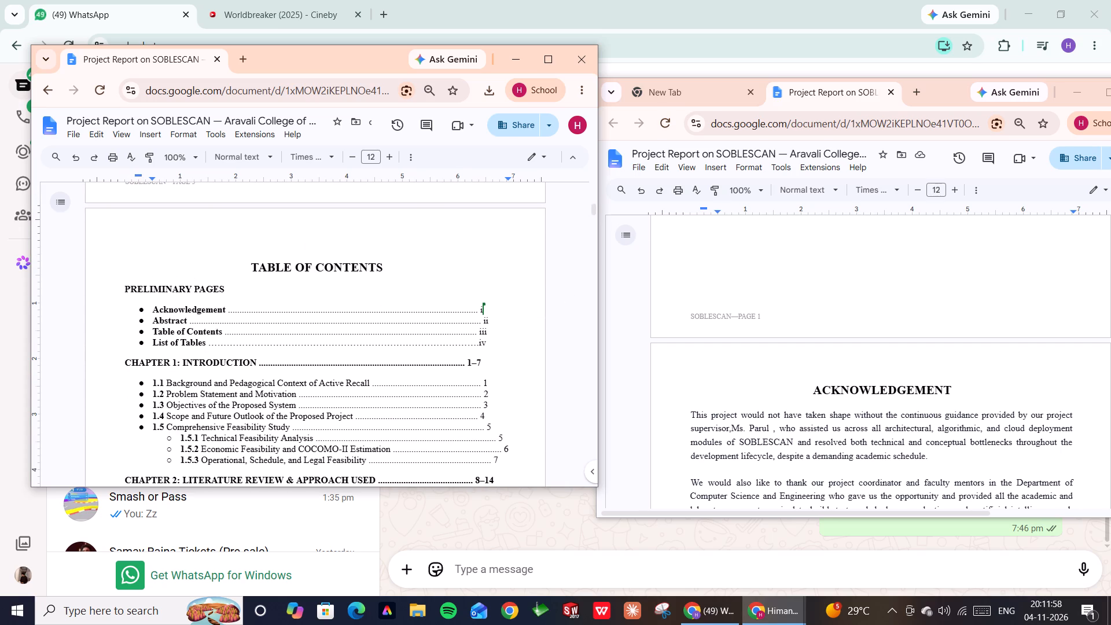
pyautogui.click(489, 322)
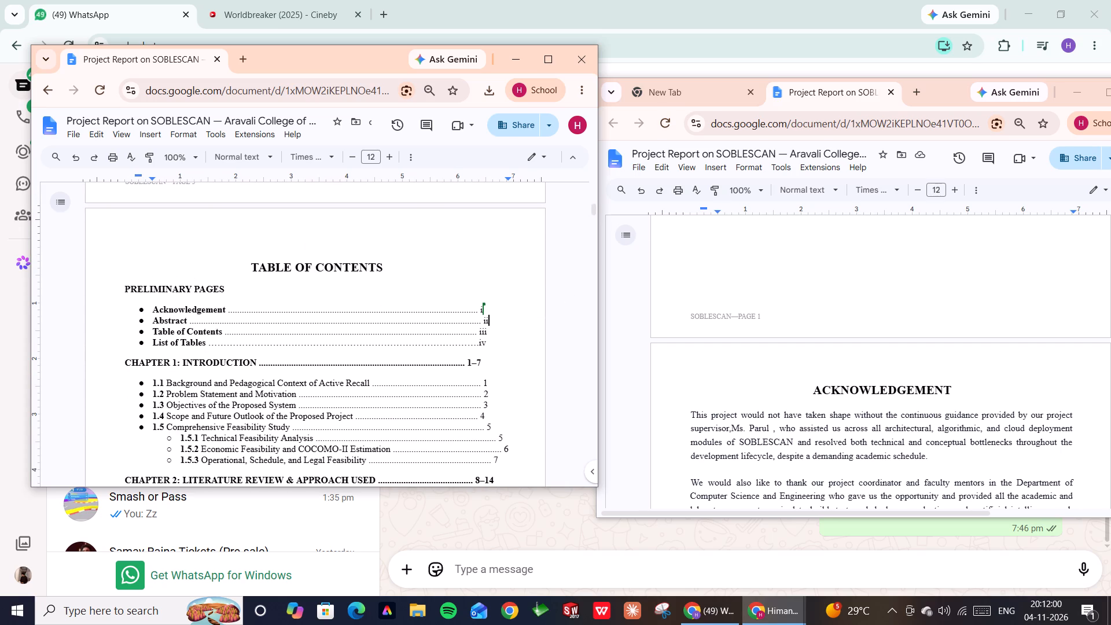
pyautogui.click(488, 313)
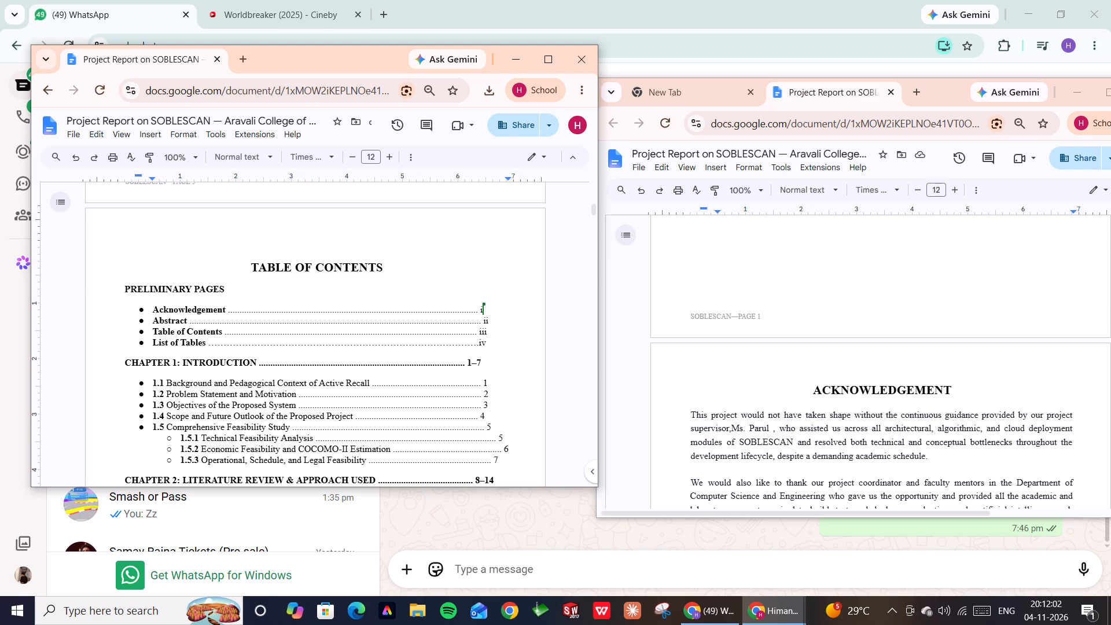
pyautogui.click(491, 306)
pyautogui.press('BackSpace')
pyautogui.press('1')
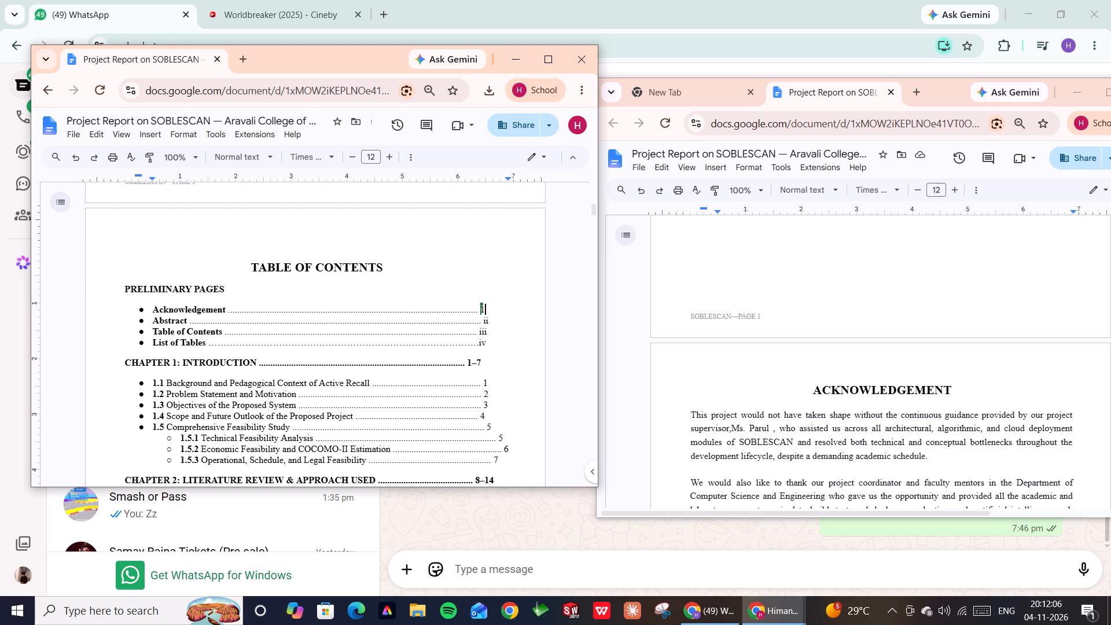
# Replace the page numbers of the Abstract and Table of Contents entries with 2 and 3.
pyautogui.click(499, 321)
pyautogui.press('BackSpace')
pyautogui.press('BackSpace')
pyautogui.press('2')
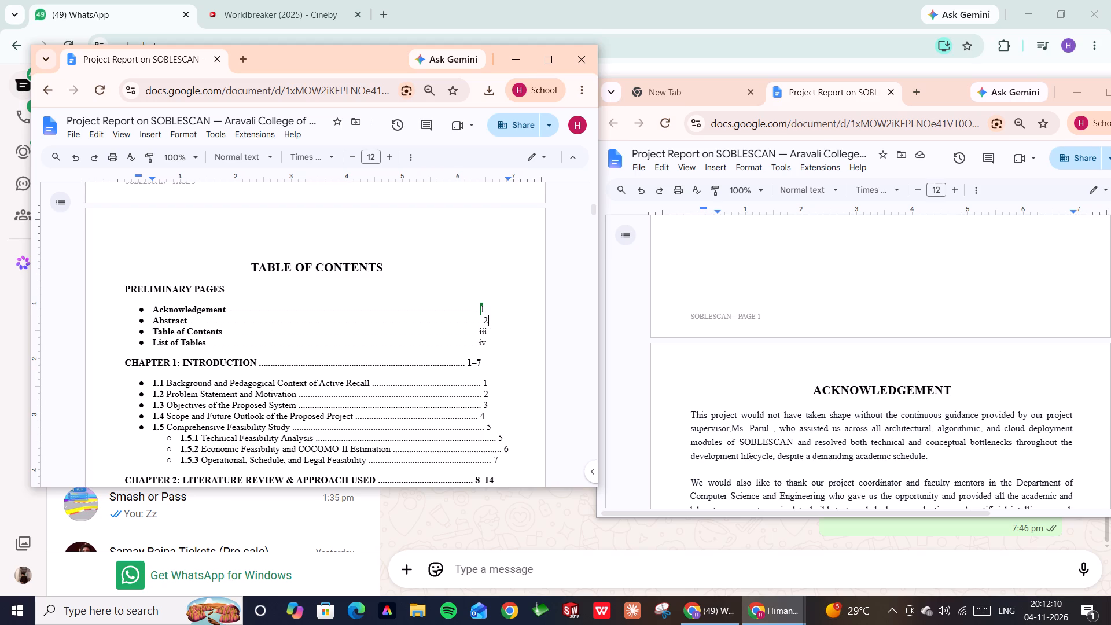
pyautogui.click(499, 333)
pyautogui.press('BackSpace')
pyautogui.press('BackSpace')
pyautogui.press('BackSpace')
pyautogui.press('3')
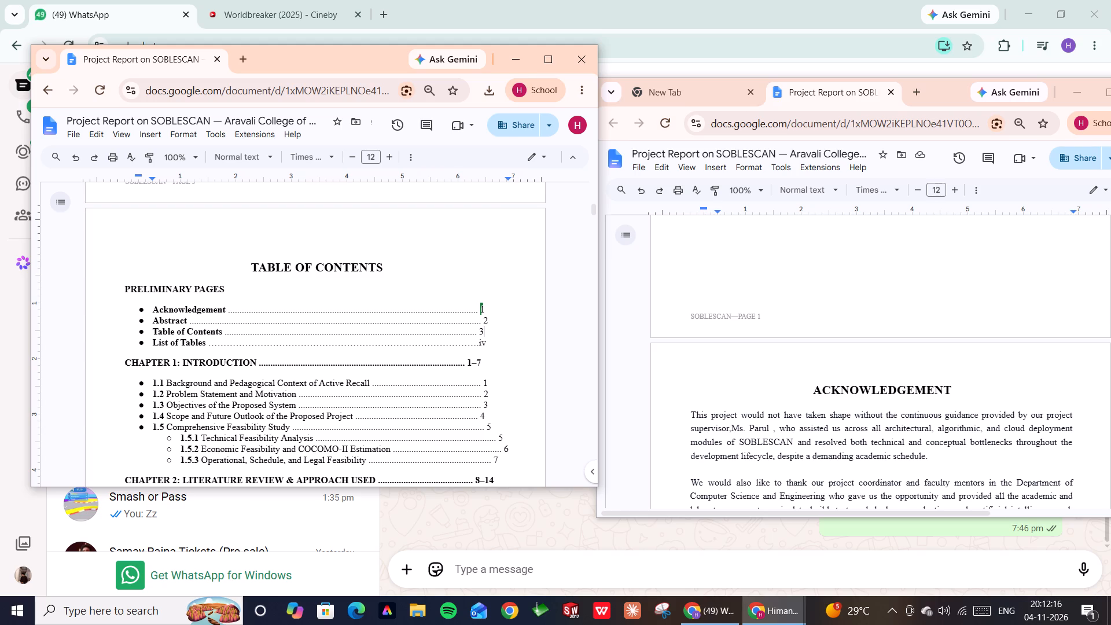
# Delete the whole List of Tables entry, including its bullet line, from the preliminary pages in the table of contents.
pyautogui.click(488, 344)
pyautogui.scroll(-3, 878, 368)
pyautogui.hscroll(1, 878, 368)
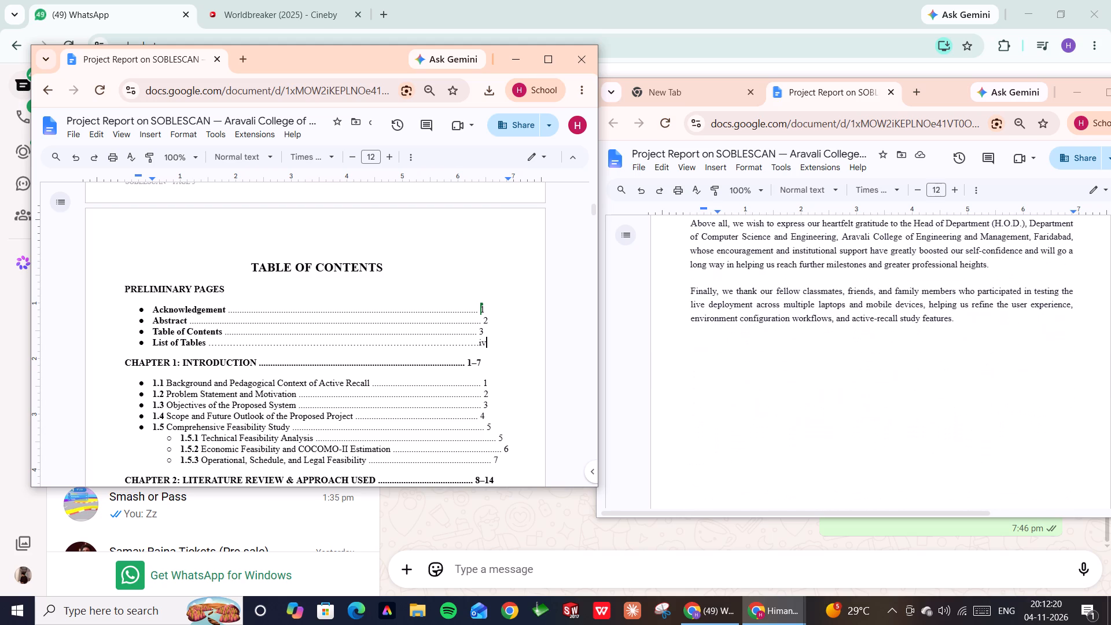
pyautogui.hscroll(1, 878, 368)
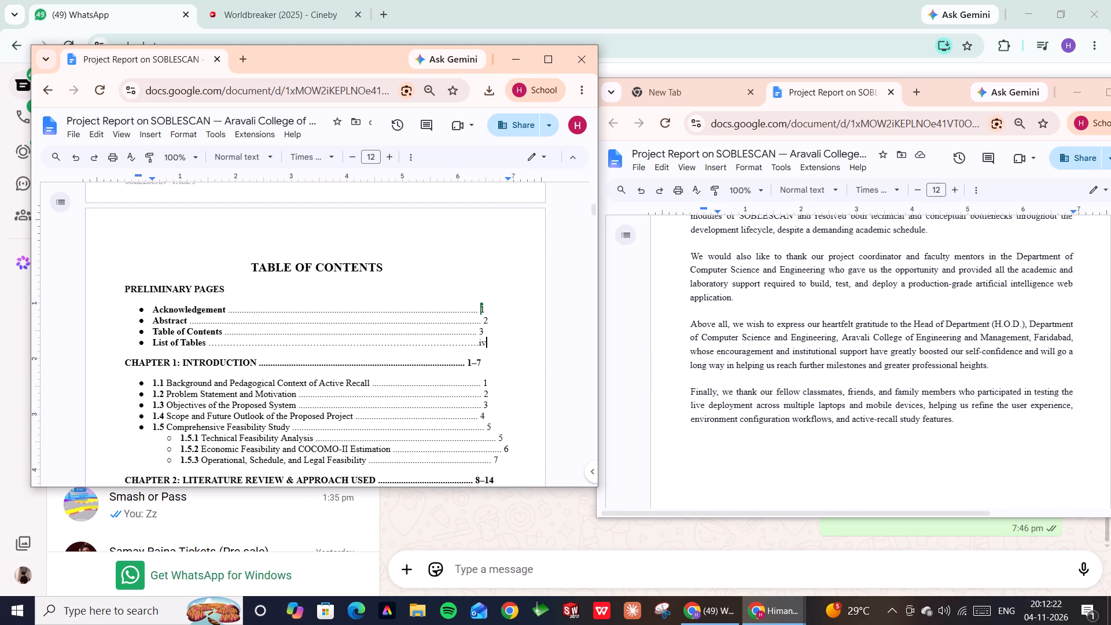
pyautogui.press('BackSpace')
pyautogui.press('BackSpace')
pyautogui.press('BackSpace')
pyautogui.press('BackSpace')
pyautogui.press('BackSpace')
pyautogui.press('BackSpace')
pyautogui.press('BackSpace')
pyautogui.press('BackSpace')
pyautogui.press('BackSpace')
pyautogui.press('BackSpace')
pyautogui.press('BackSpace')
pyautogui.press('BackSpace')
pyautogui.press('BackSpace')
pyautogui.press('BackSpace')
pyautogui.press('BackSpace')
pyautogui.press('BackSpace')
pyautogui.press('BackSpace')
pyautogui.press('BackSpace')
pyautogui.press('BackSpace')
pyautogui.press('BackSpace')
pyautogui.press('BackSpace')
pyautogui.press('BackSpace')
pyautogui.press('BackSpace')
pyautogui.press('BackSpace')
pyautogui.press('BackSpace')
pyautogui.press('BackSpace')
pyautogui.press('BackSpace')
pyautogui.press('BackSpace')
pyautogui.press('BackSpace')
pyautogui.press('BackSpace')
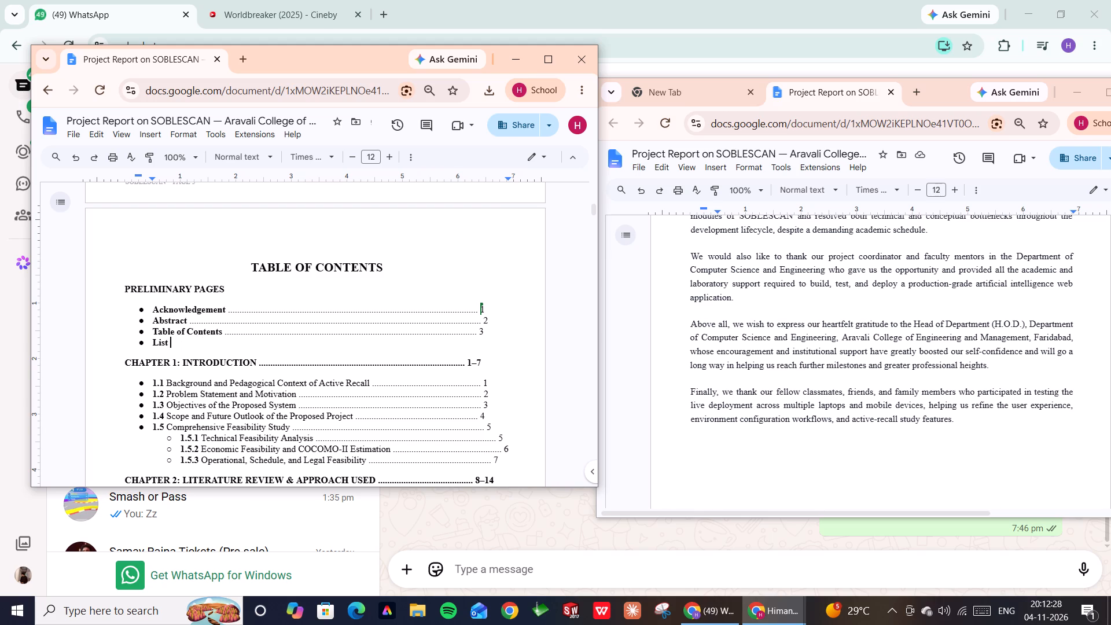
pyautogui.press('BackSpace')
pyautogui.press('BackSpace')
pyautogui.press('BackSpace')
pyautogui.press('BackSpace')
pyautogui.press('BackSpace')
pyautogui.press('BackSpace')
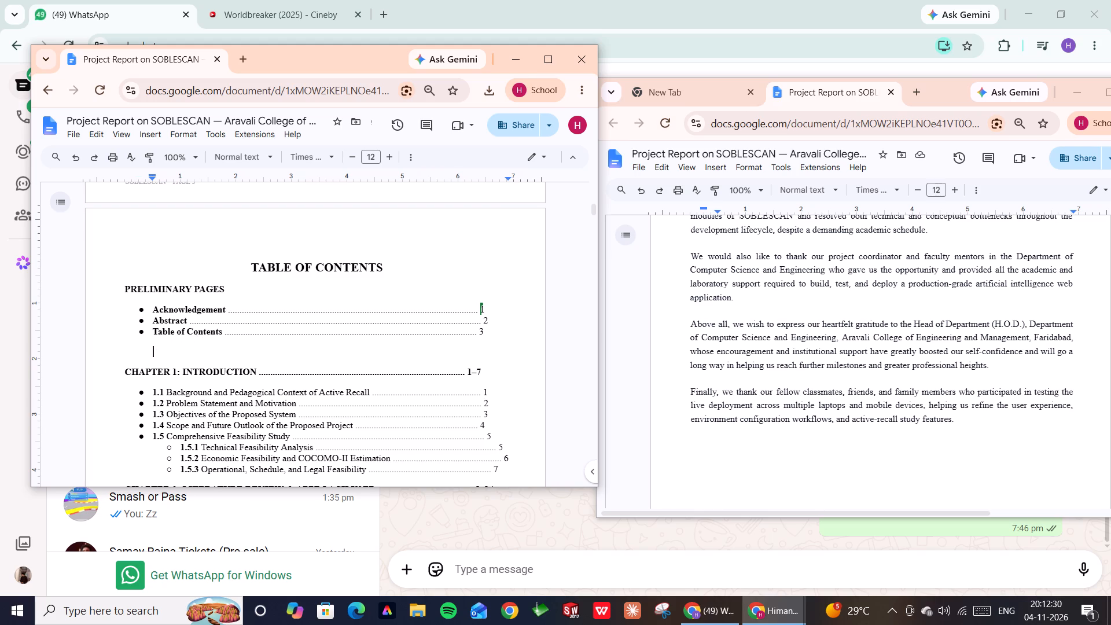
pyautogui.press('BackSpace')
pyautogui.press('BackSpace')
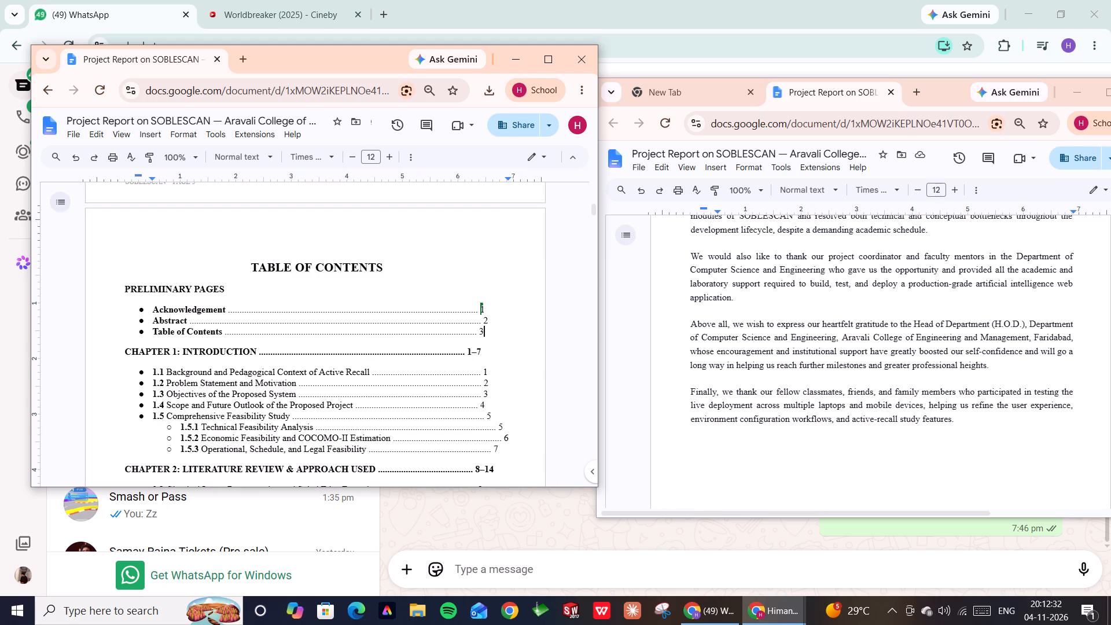
# Change the starting page of the Chapter 1: Introduction range in the table of contents to 4.
pyautogui.press('Down')
pyautogui.press('Left')
pyautogui.press('Left')
pyautogui.press('BackSpace')
pyautogui.press('4')
# Delete the end page of the Chapter 1: Introduction range, keeping the starting page and the dash.
pyautogui.press('Right')
pyautogui.press('Right')
pyautogui.press('Right')
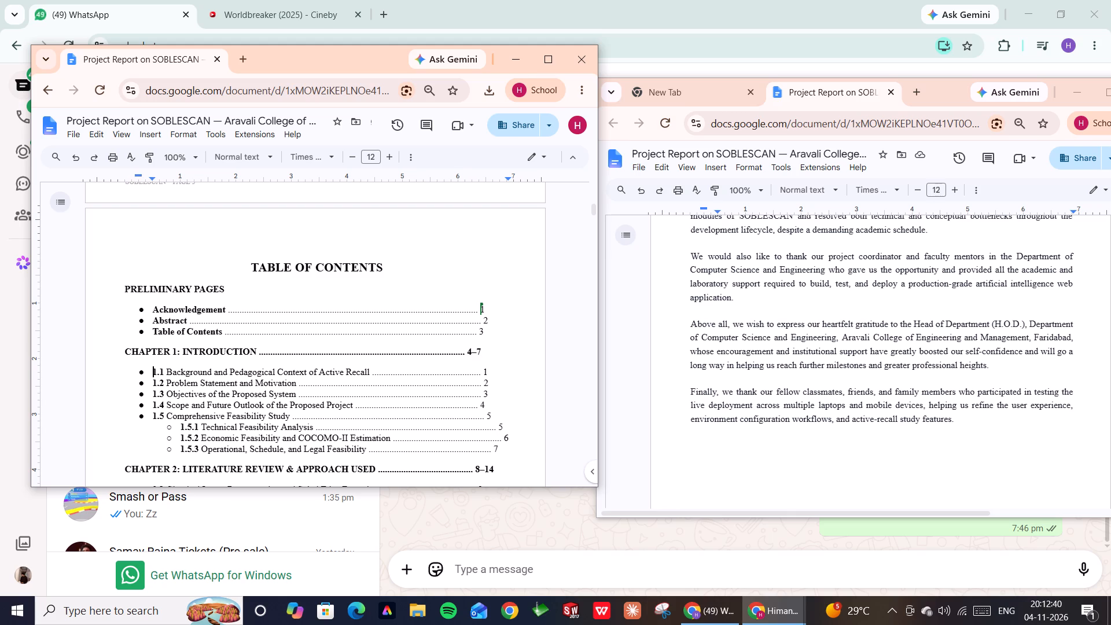
pyautogui.press('Up')
pyautogui.press('Right')
pyautogui.press('Right')
pyautogui.press('Right')
pyautogui.press('Right')
pyautogui.press('Right')
pyautogui.press('Right')
pyautogui.press('Right')
pyautogui.press('Right')
pyautogui.press('Right')
pyautogui.press('Right')
pyautogui.press('Right')
pyautogui.press('Right')
pyautogui.press('Right')
pyautogui.press('Right')
pyautogui.press('Right')
pyautogui.press('Right')
pyautogui.press('Right')
pyautogui.press('Right')
pyautogui.press('Right')
pyautogui.press('Right')
pyautogui.press('Right')
pyautogui.press('Right')
pyautogui.press('Right')
pyautogui.press('Right')
pyautogui.press('Right')
pyautogui.press('Right')
pyautogui.press('Right')
pyautogui.press('Left')
pyautogui.press('Left')
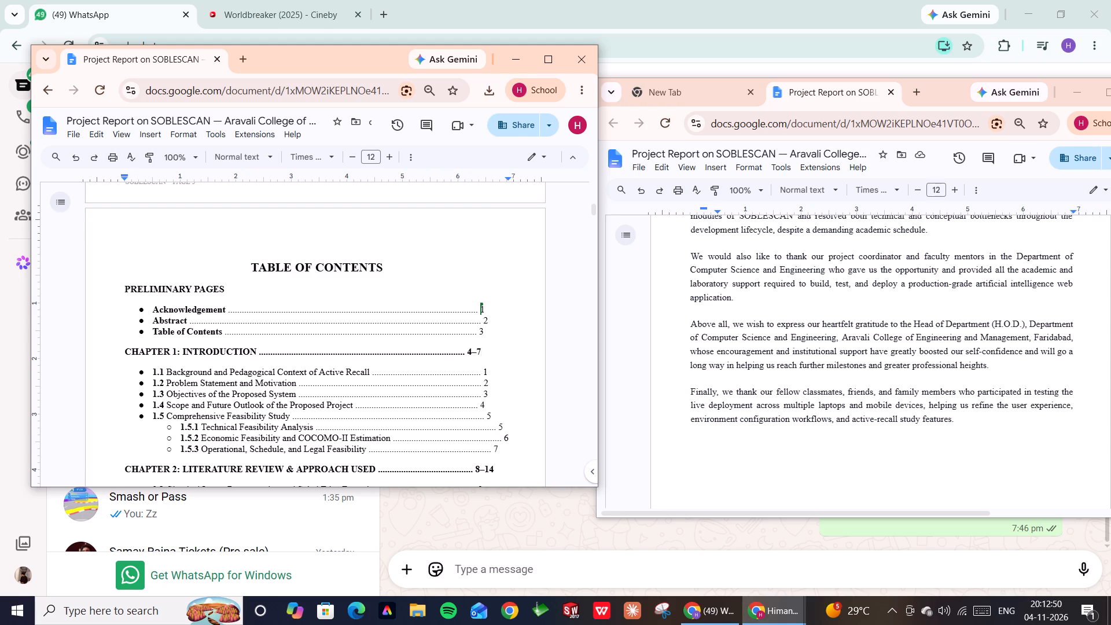
pyautogui.press('BackSpace')
# Set the page number of entry 1.1 to 4 and clear the page number of entry 1.2 Problem Statement and Motivation.
pyautogui.click(494, 376)
pyautogui.press('BackSpace')
pyautogui.press('4')
pyautogui.press('Down')
pyautogui.press('\\')
pyautogui.press('BackSpace')
pyautogui.press('BackSpace')
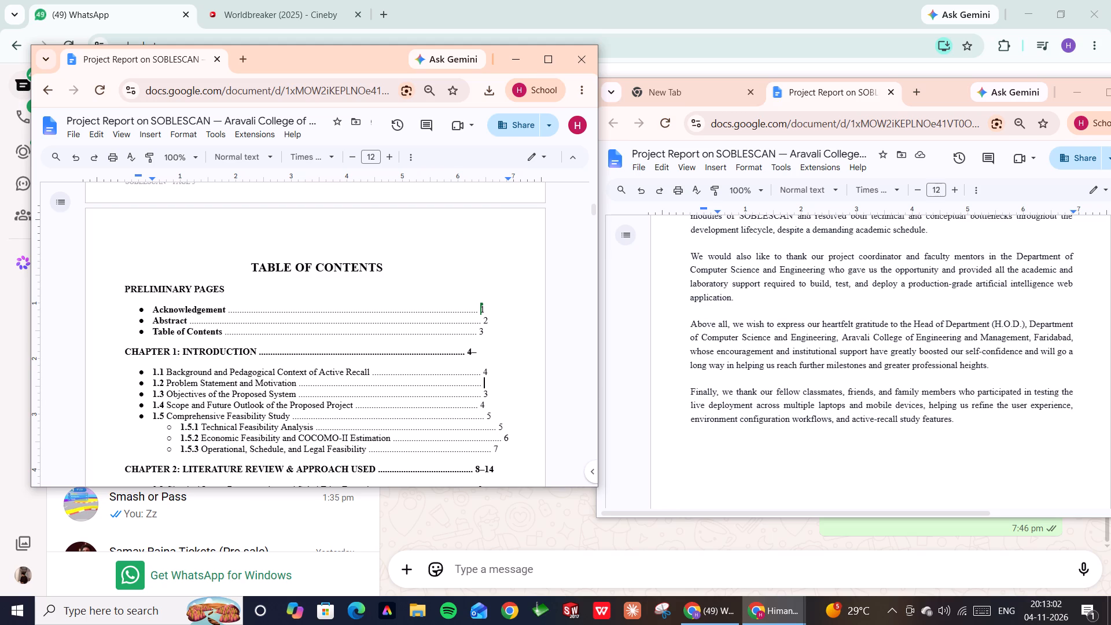
# Look through the second window's copy of the report, checking footer page numbers from the Acknowledgement through the Chapter 1 pages.
pyautogui.scroll(4, 823, 319)
pyautogui.scroll(-8, 823, 319)
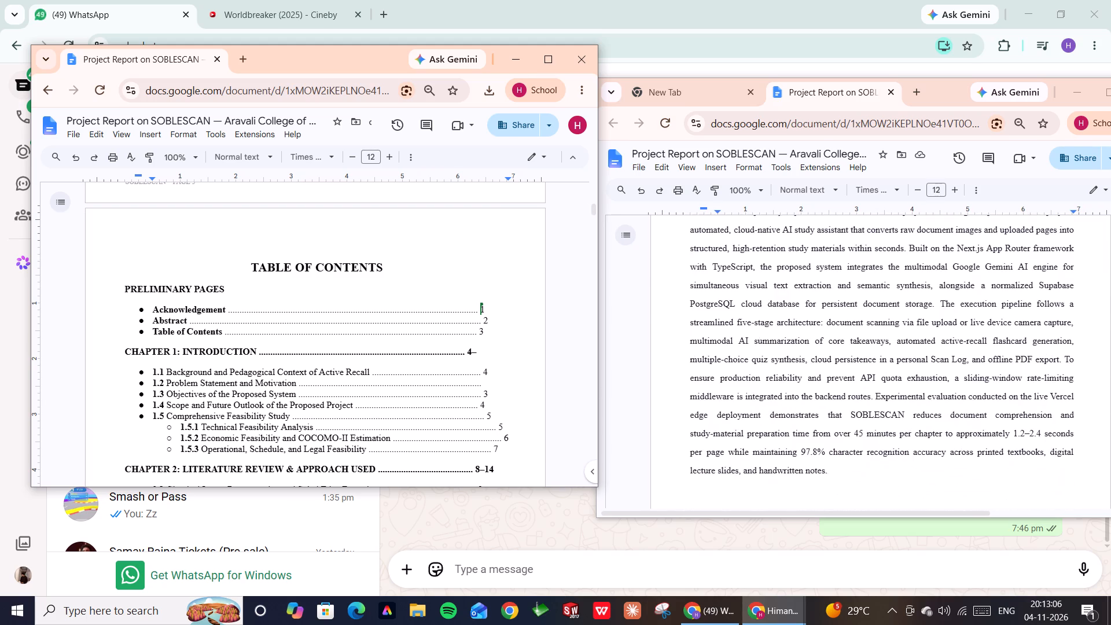
pyautogui.scroll(-8, 823, 319)
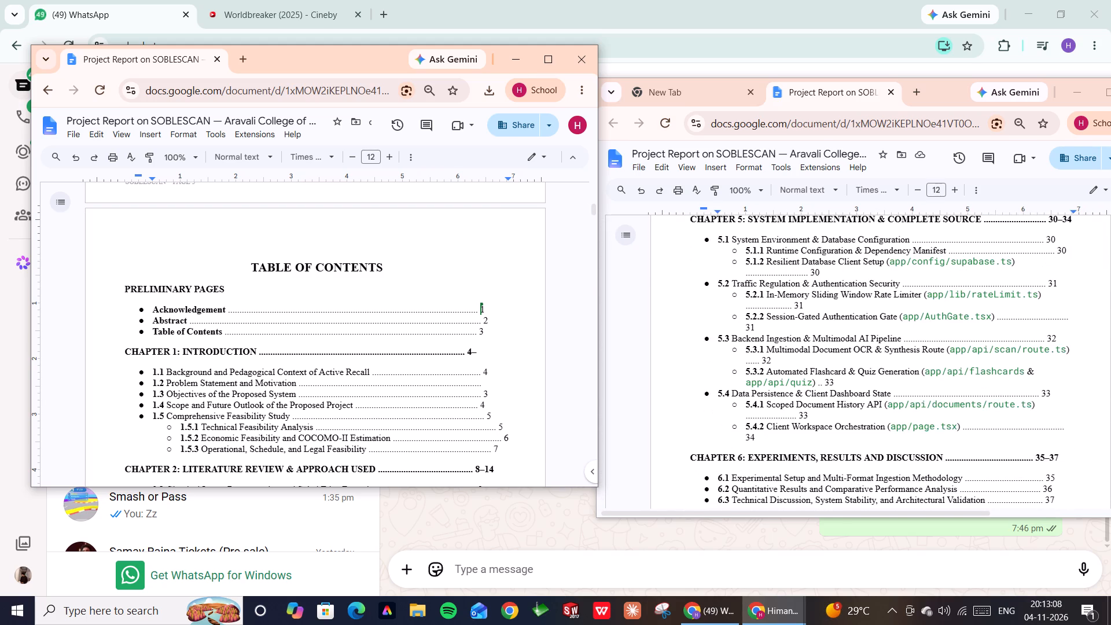
pyautogui.scroll(-7, 823, 319)
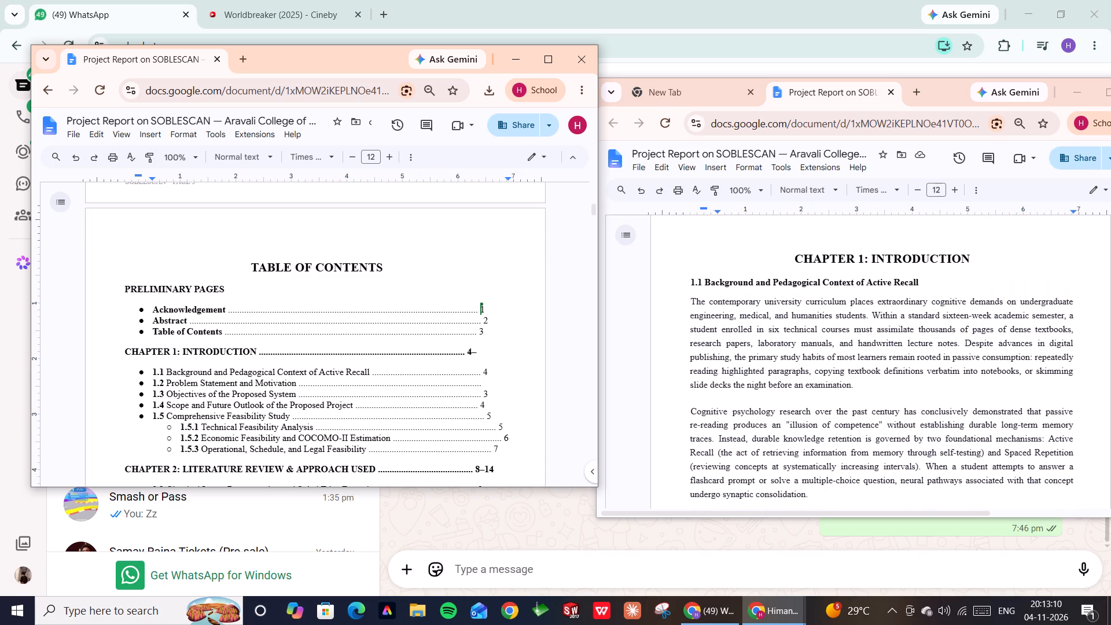
pyautogui.scroll(-4, 823, 319)
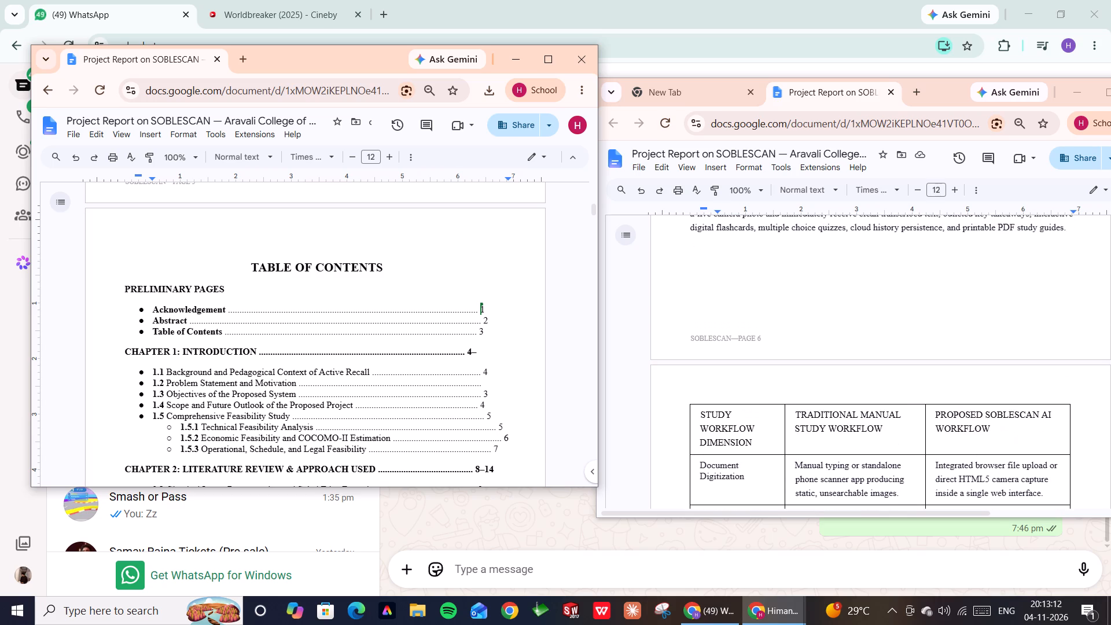
pyautogui.scroll(-1, 823, 319)
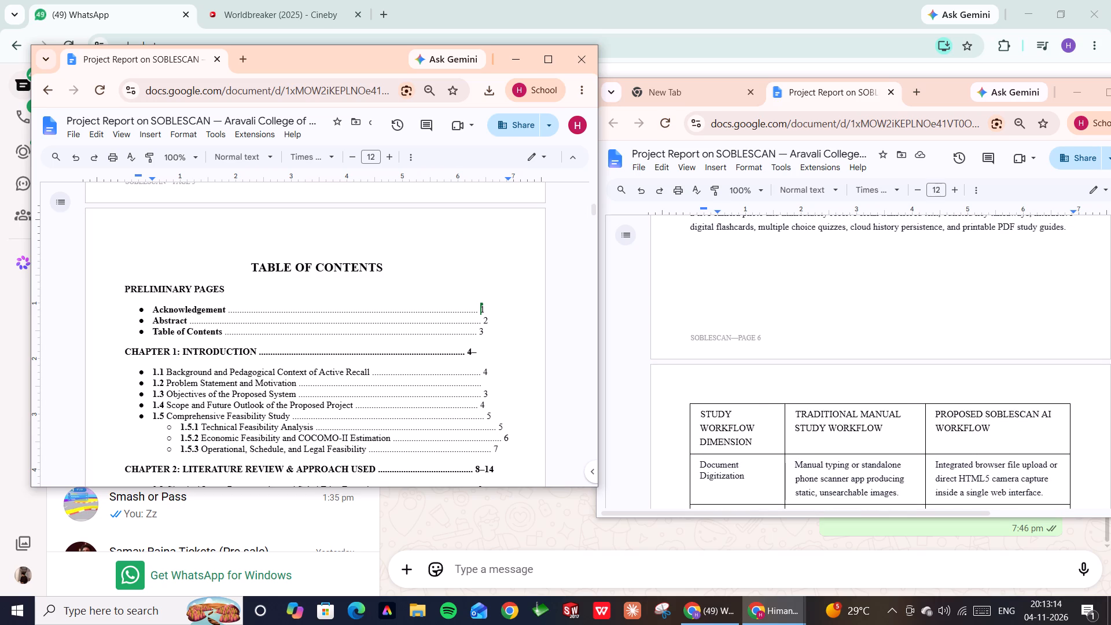
pyautogui.scroll(5, 838, 295)
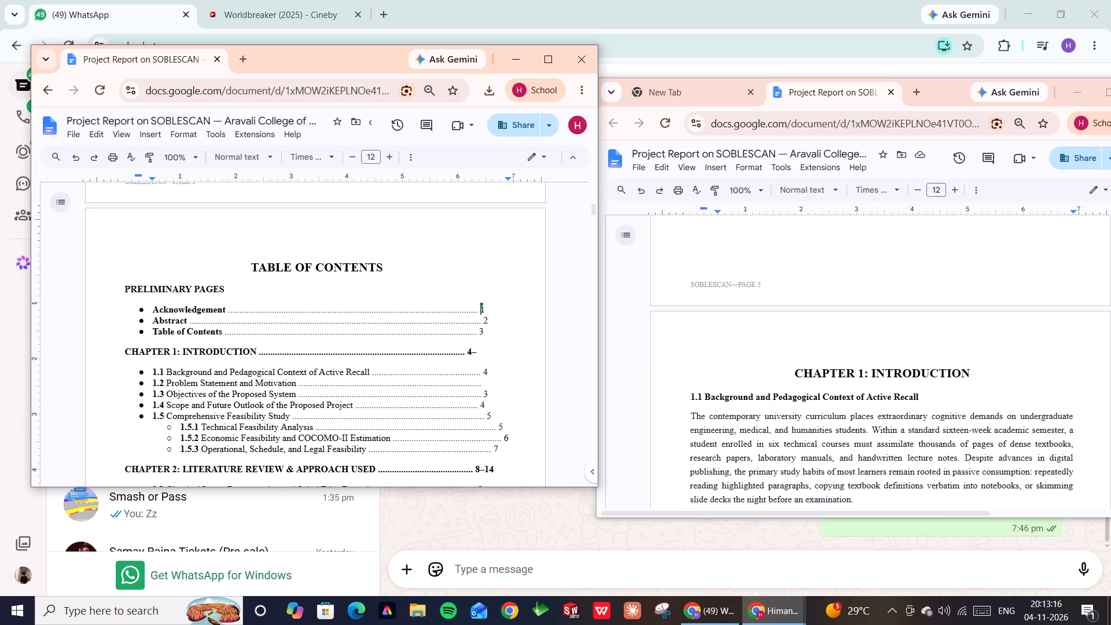
pyautogui.scroll(5, 838, 295)
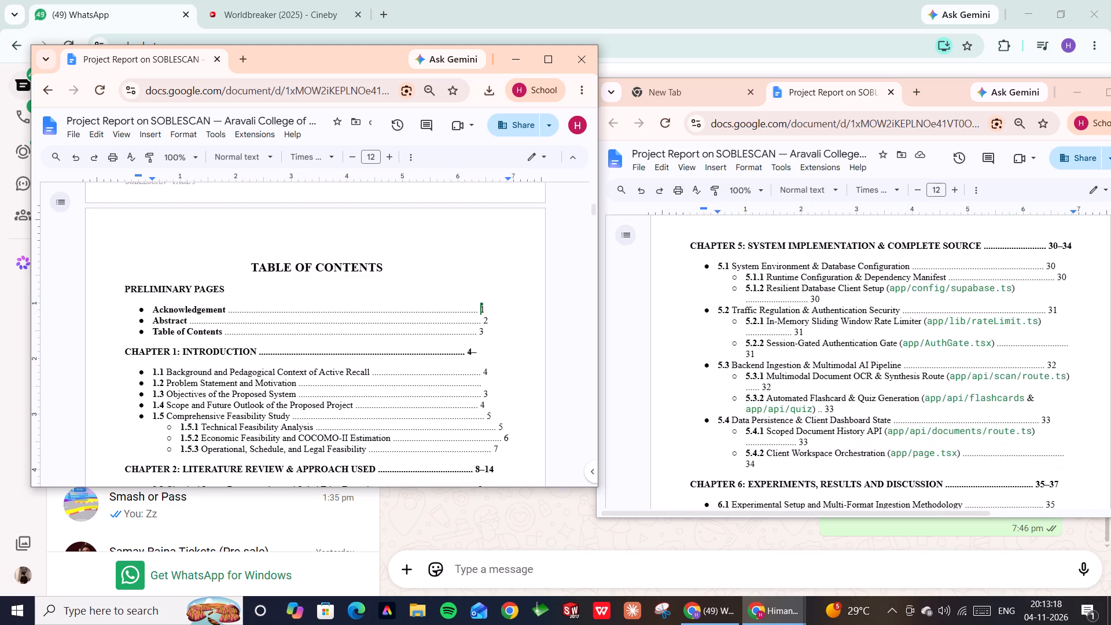
pyautogui.scroll(5, 838, 295)
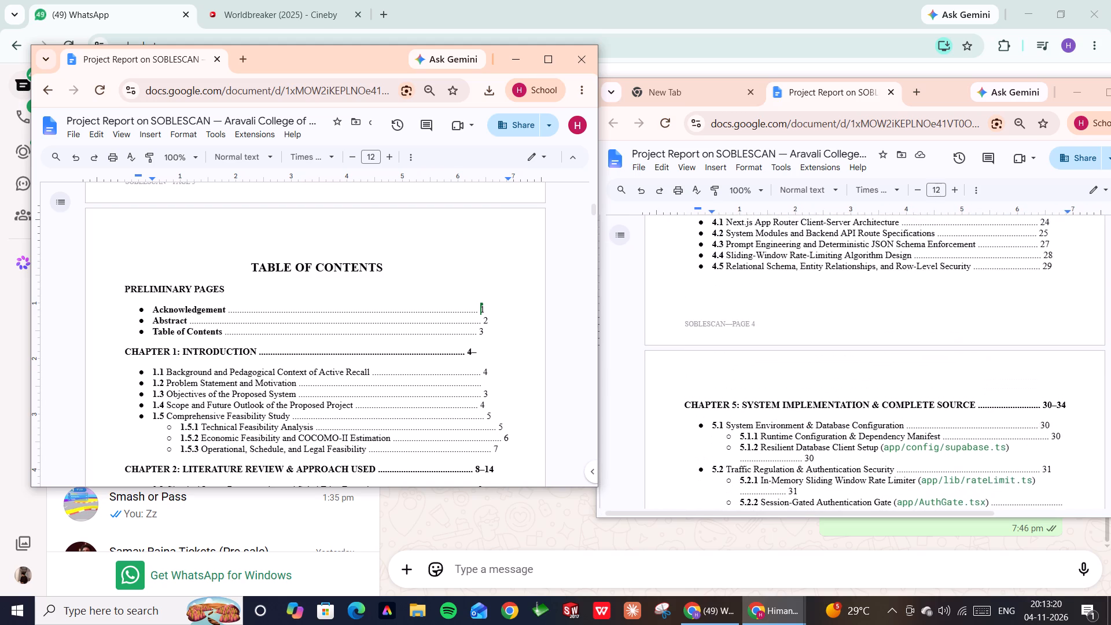
pyautogui.scroll(5, 838, 295)
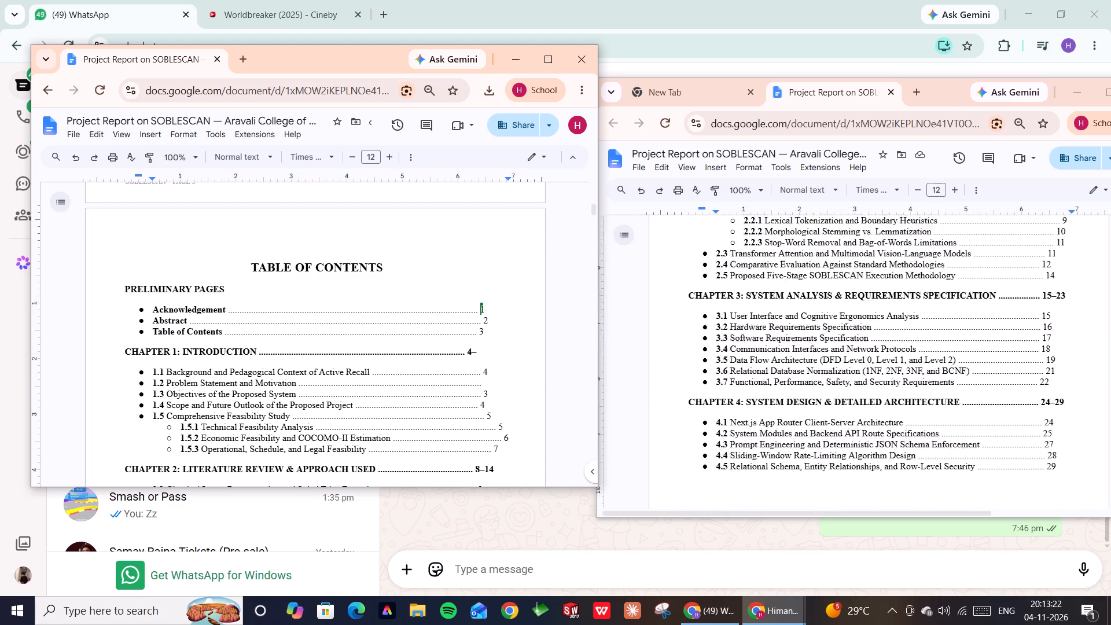
pyautogui.scroll(11, 838, 295)
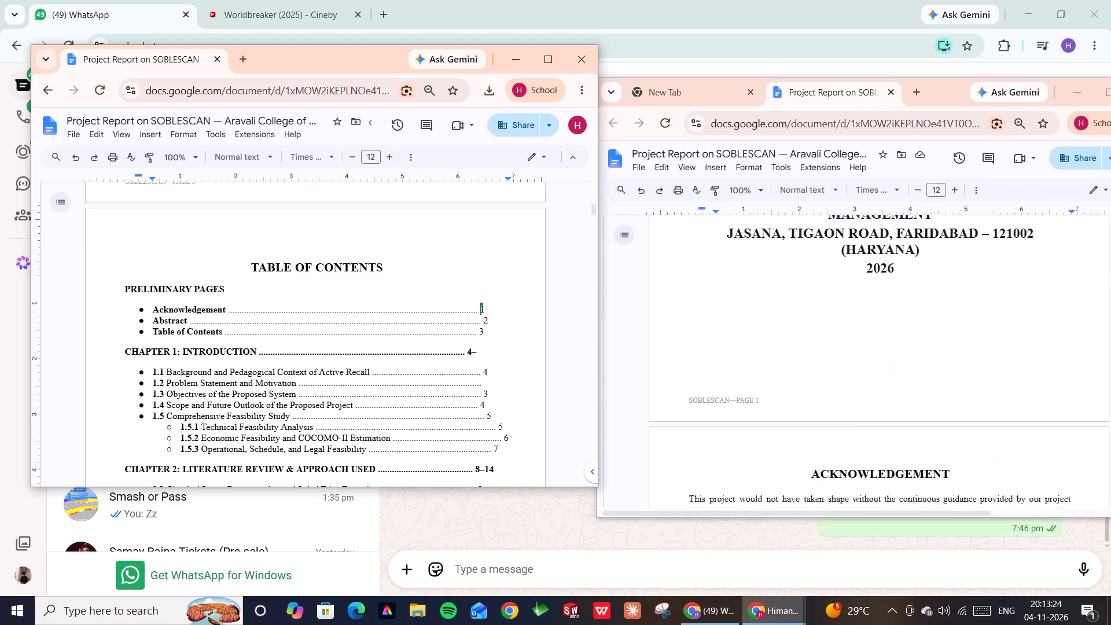
# Set the table of contents page numbers to 2 for Acknowledgement, 3 for Abstract and 4 for Table of Contents.
pyautogui.scroll(4, 838, 295)
pyautogui.scroll(-5, 838, 295)
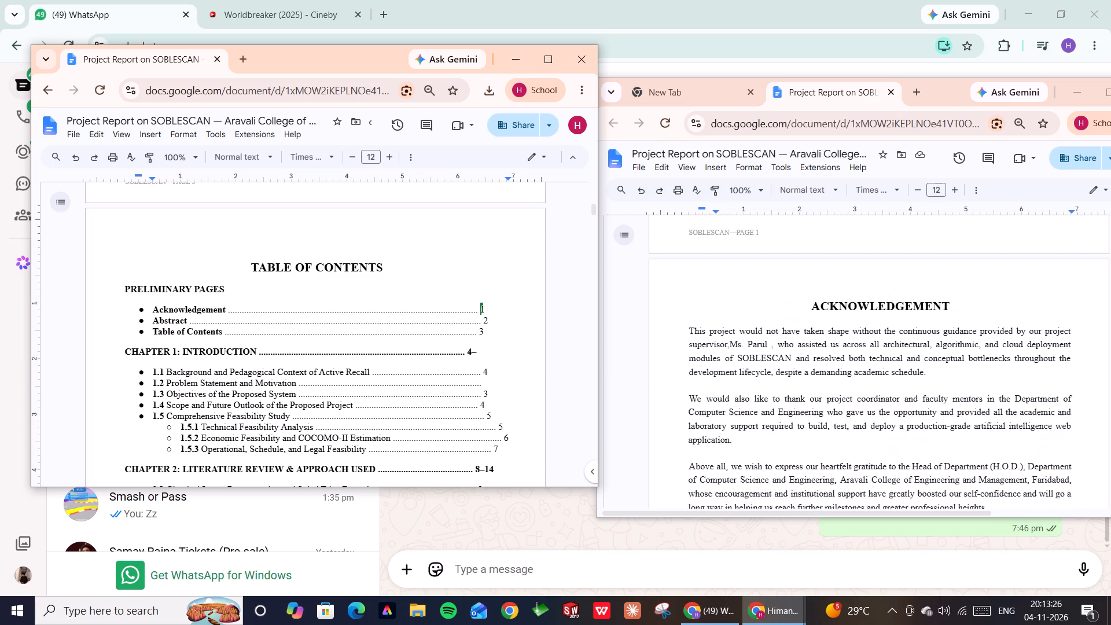
pyautogui.scroll(-2, 838, 295)
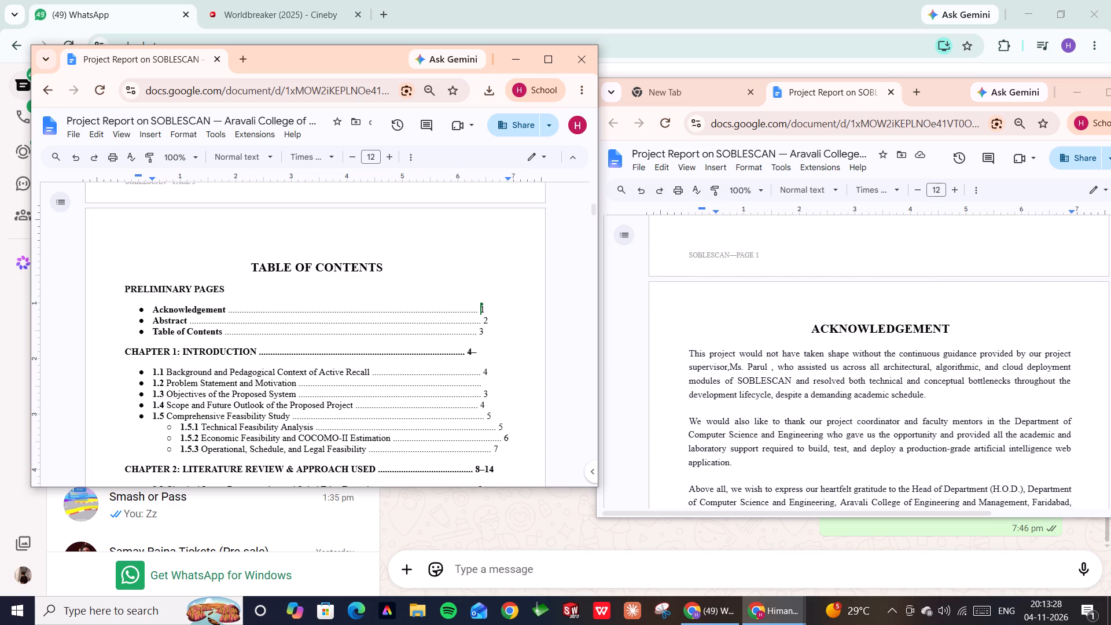
pyautogui.scroll(-2, 838, 295)
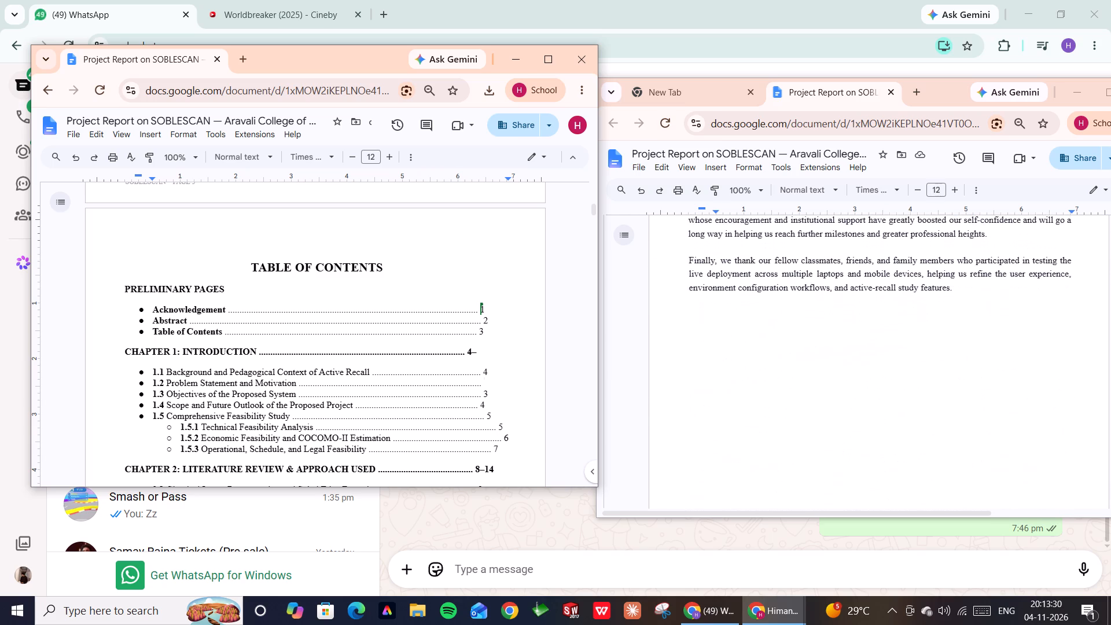
pyautogui.click(497, 304)
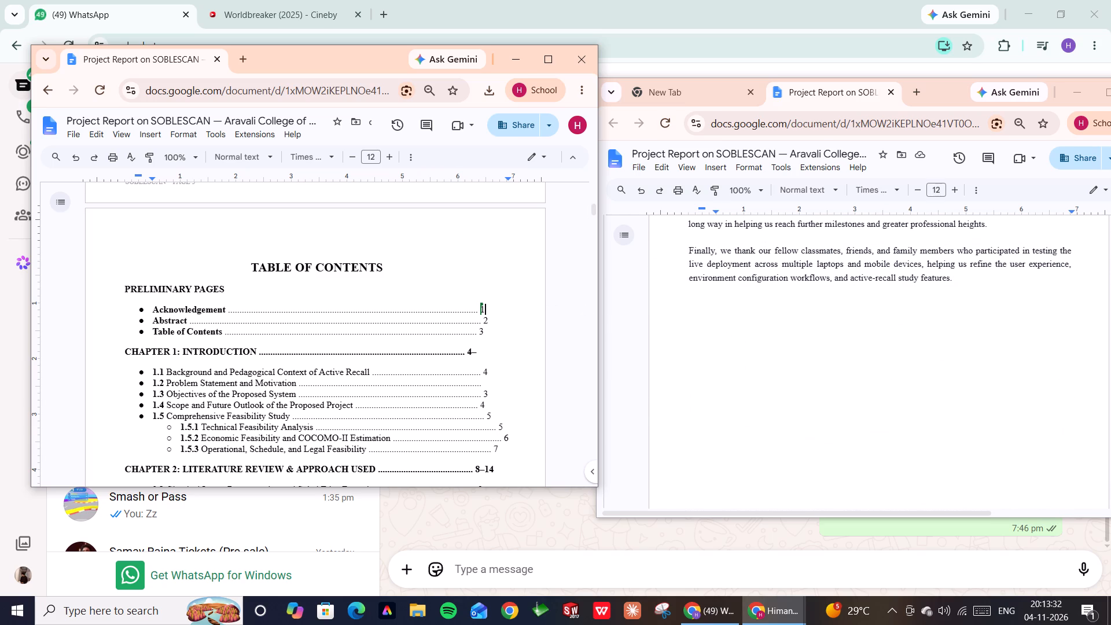
pyautogui.press('BackSpace')
pyautogui.press('2')
pyautogui.press('Down')
pyautogui.press('Right')
pyautogui.press('BackSpace')
pyautogui.press('3')
pyautogui.press('Down')
pyautogui.press('BackSpace')
pyautogui.press('4')
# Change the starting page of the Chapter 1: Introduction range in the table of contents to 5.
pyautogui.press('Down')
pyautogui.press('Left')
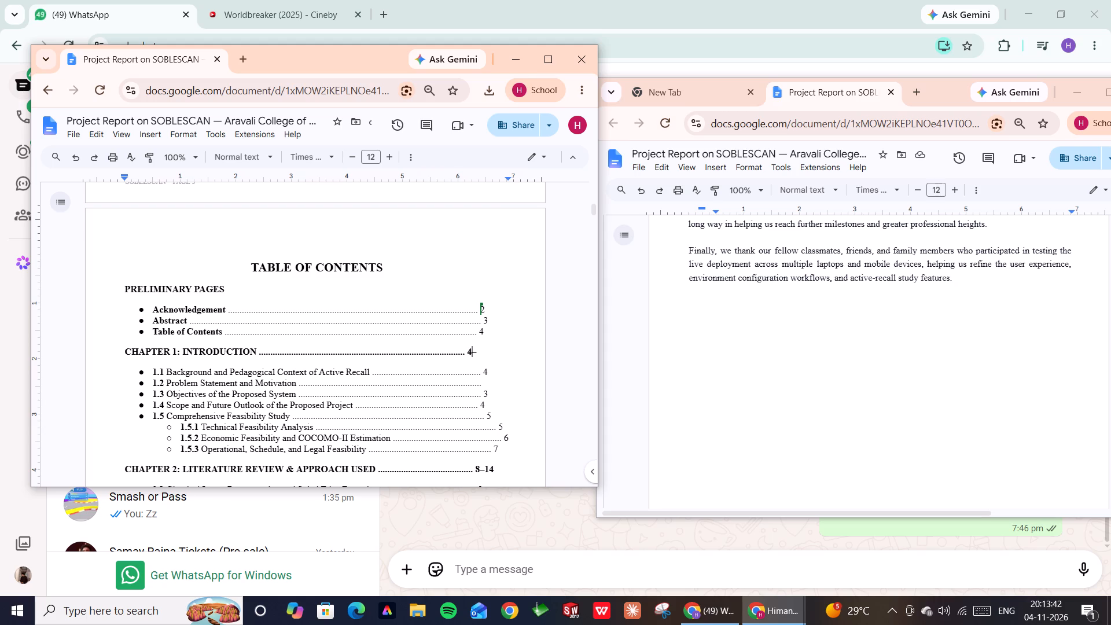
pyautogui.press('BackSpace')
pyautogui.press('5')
# Check the footer page number where Chapter 1 begins and set the starting page of its table of contents range to 6.
pyautogui.scroll(3, 814, 357)
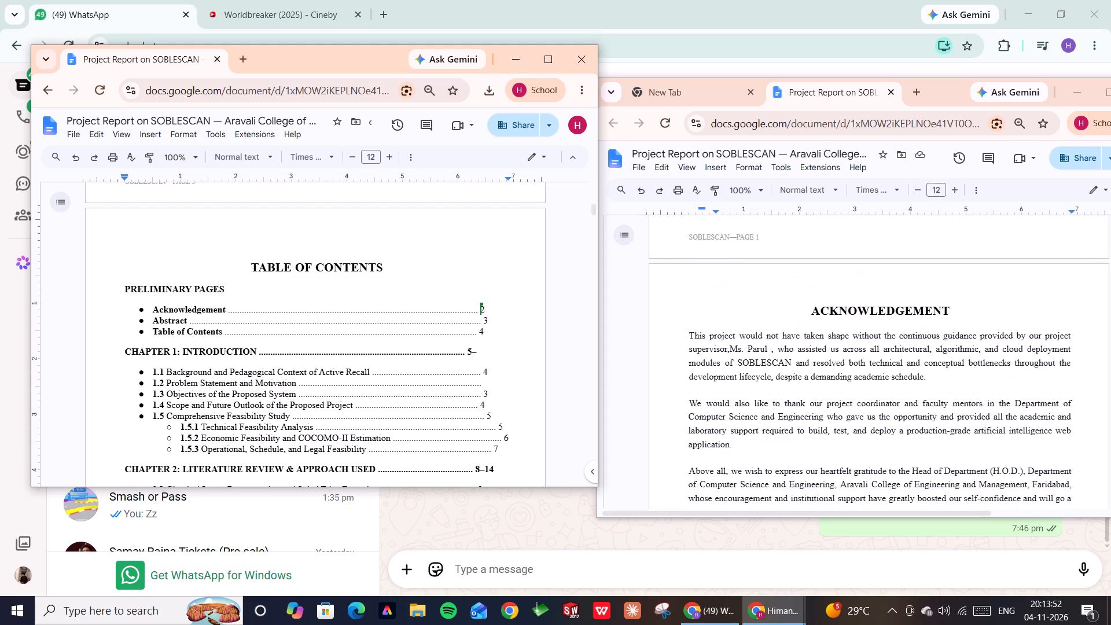
pyautogui.hscroll(1, 814, 357)
pyautogui.scroll(-5, 814, 357)
pyautogui.scroll(1, 814, 357)
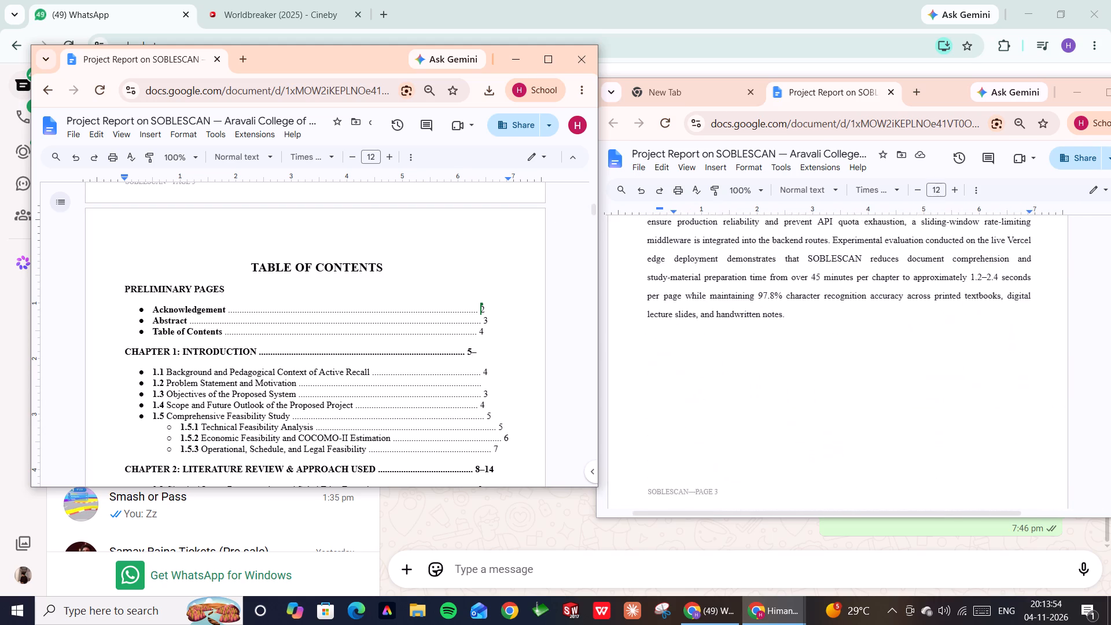
pyautogui.scroll(1, 814, 357)
pyautogui.scroll(-6, 814, 357)
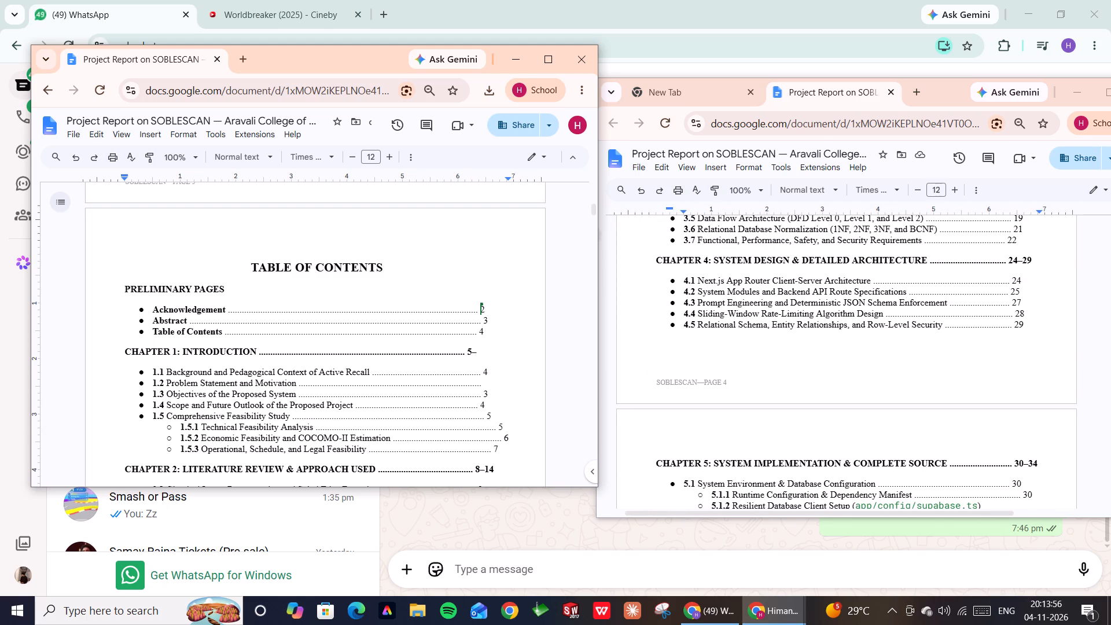
pyautogui.scroll(-7, 814, 357)
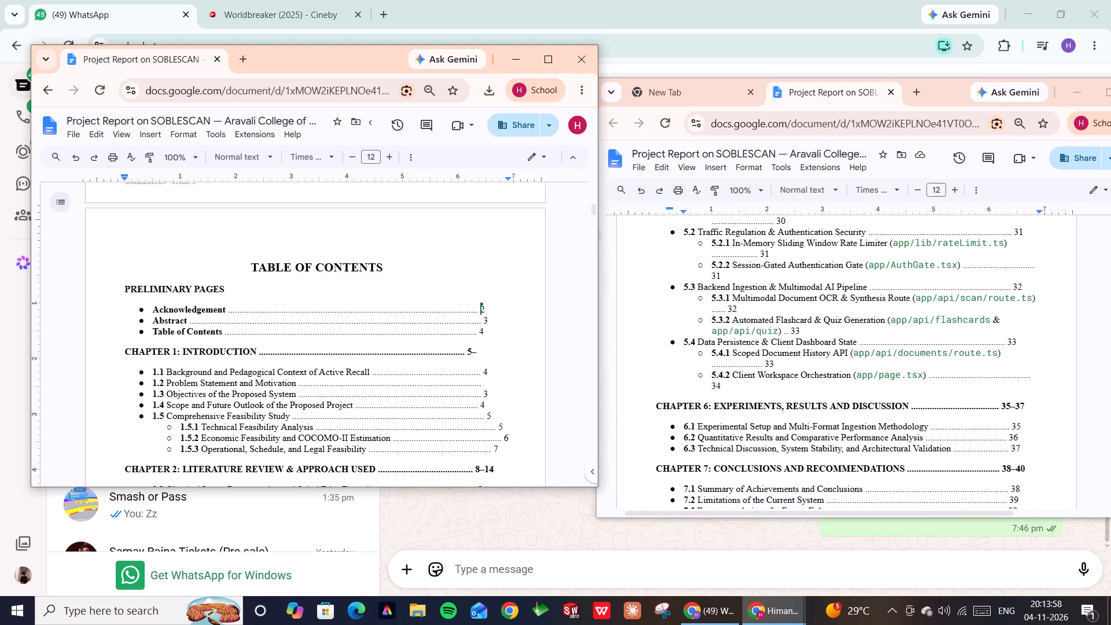
pyautogui.scroll(-8, 814, 357)
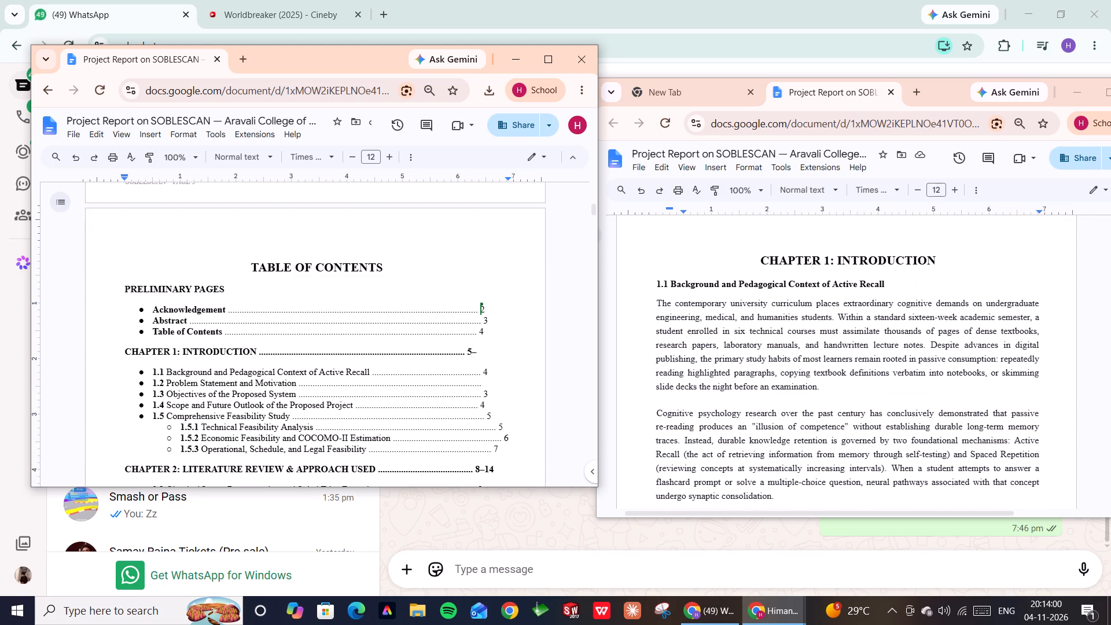
pyautogui.scroll(-6, 814, 357)
pyautogui.press('BackSpace')
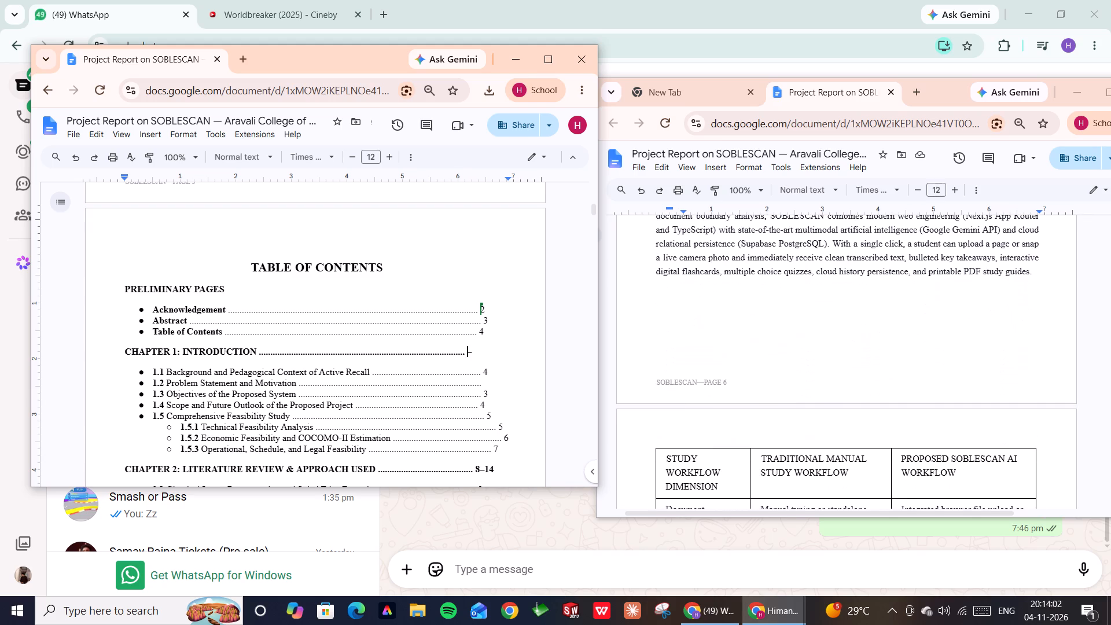
pyautogui.press('6')
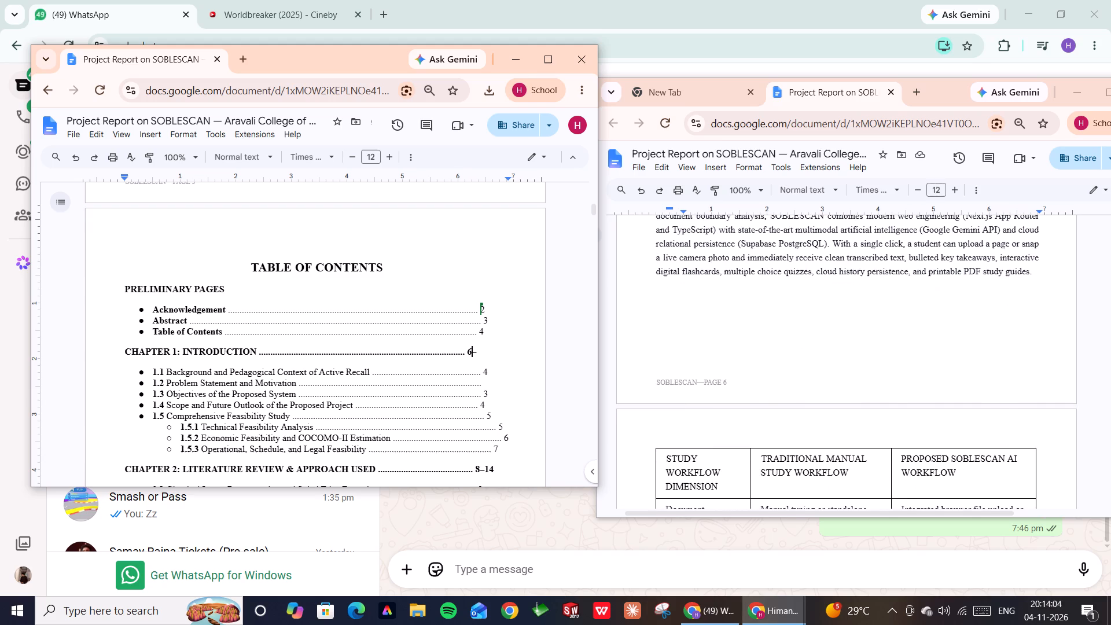
# Look through the Chapter 1 pages in the second window, checking each section's footer page number up to the start of Chapter 2.
pyautogui.scroll(-3, 814, 357)
pyautogui.scroll(4, 814, 357)
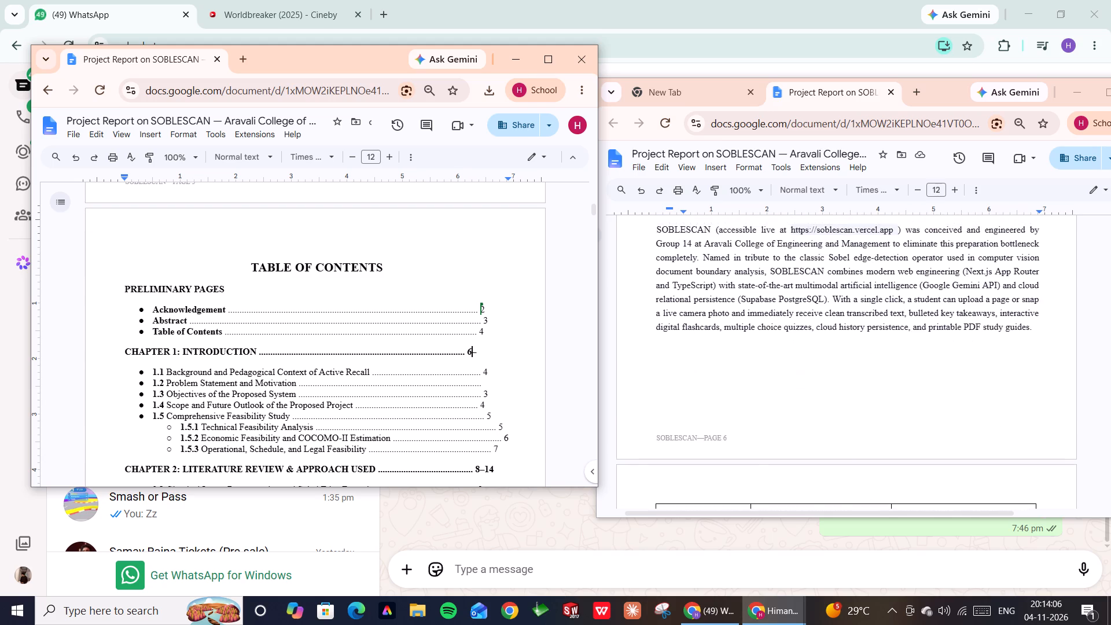
pyautogui.scroll(5, 814, 357)
pyautogui.scroll(-1, 814, 357)
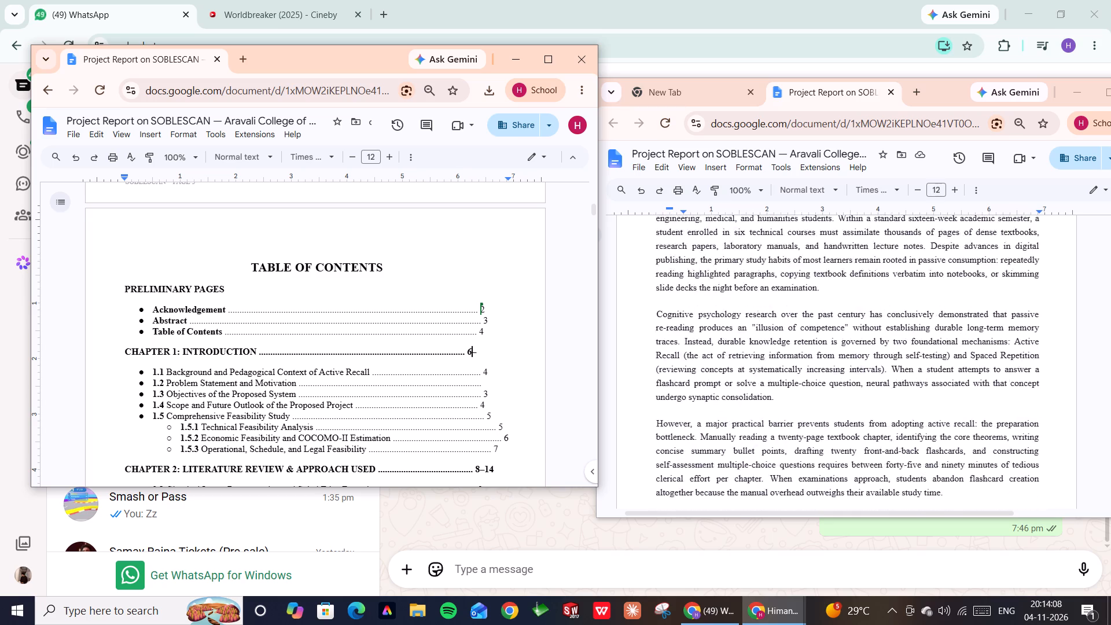
pyautogui.scroll(-8, 814, 357)
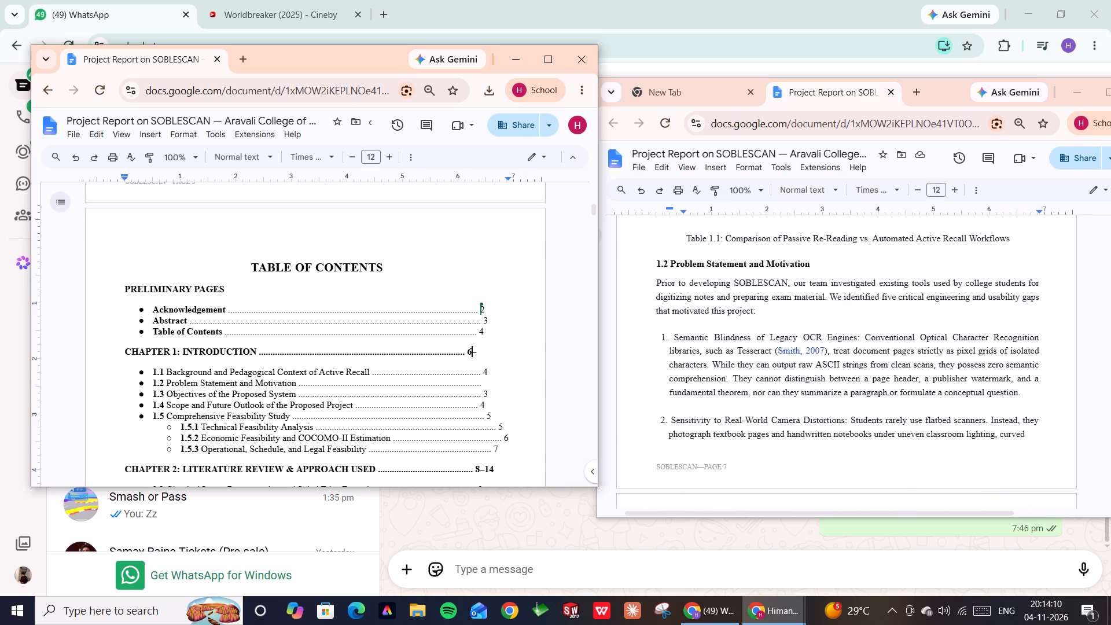
pyautogui.scroll(-7, 814, 357)
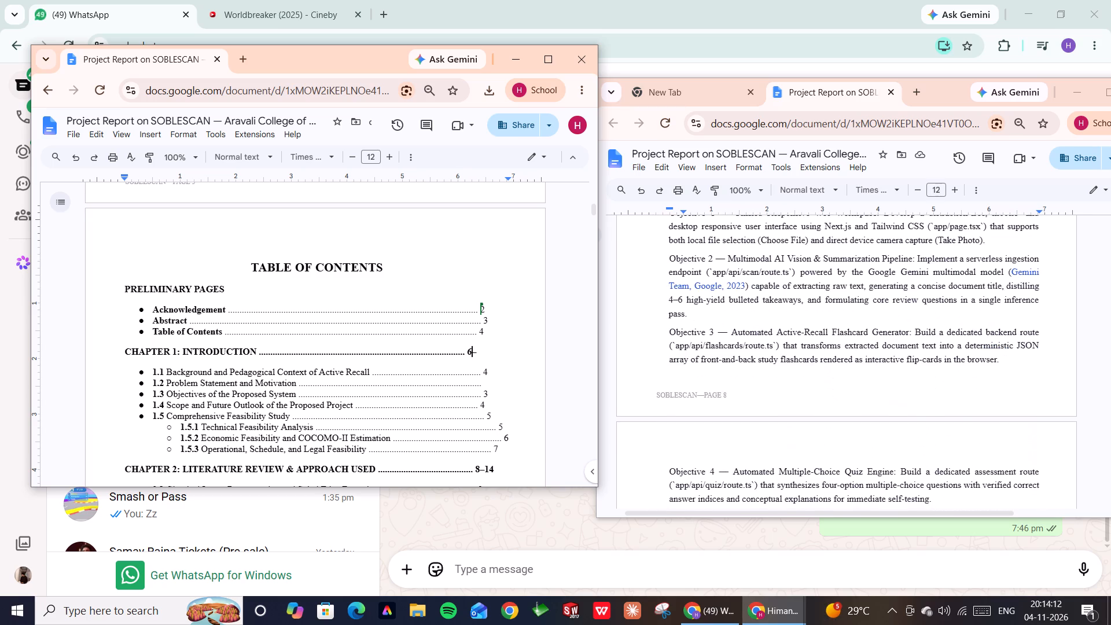
pyautogui.scroll(-14, 814, 357)
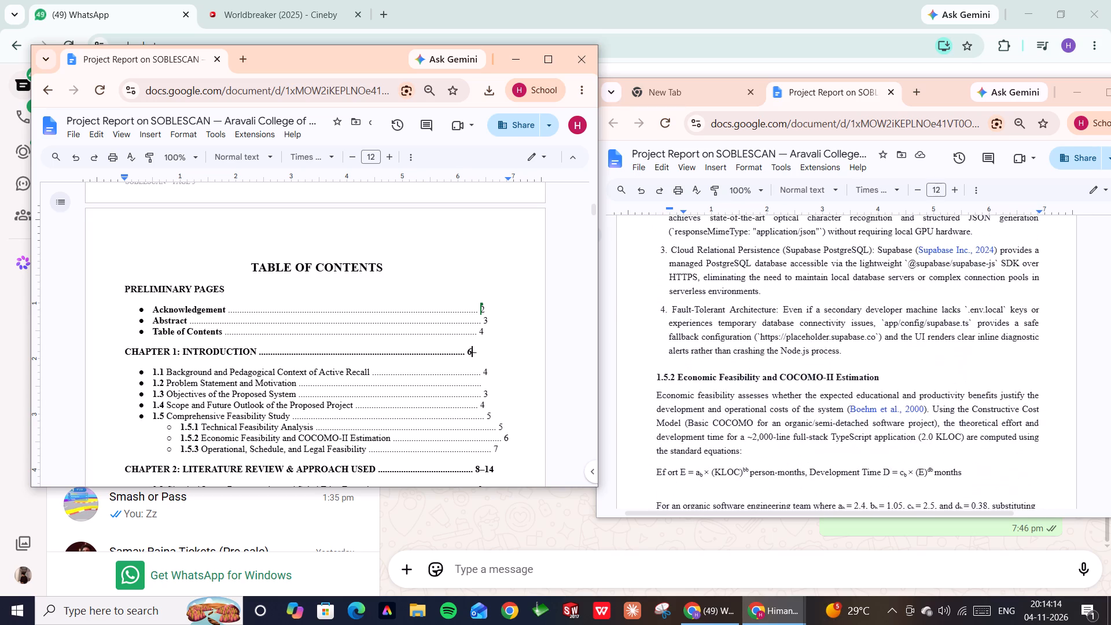
pyautogui.scroll(-5, 814, 357)
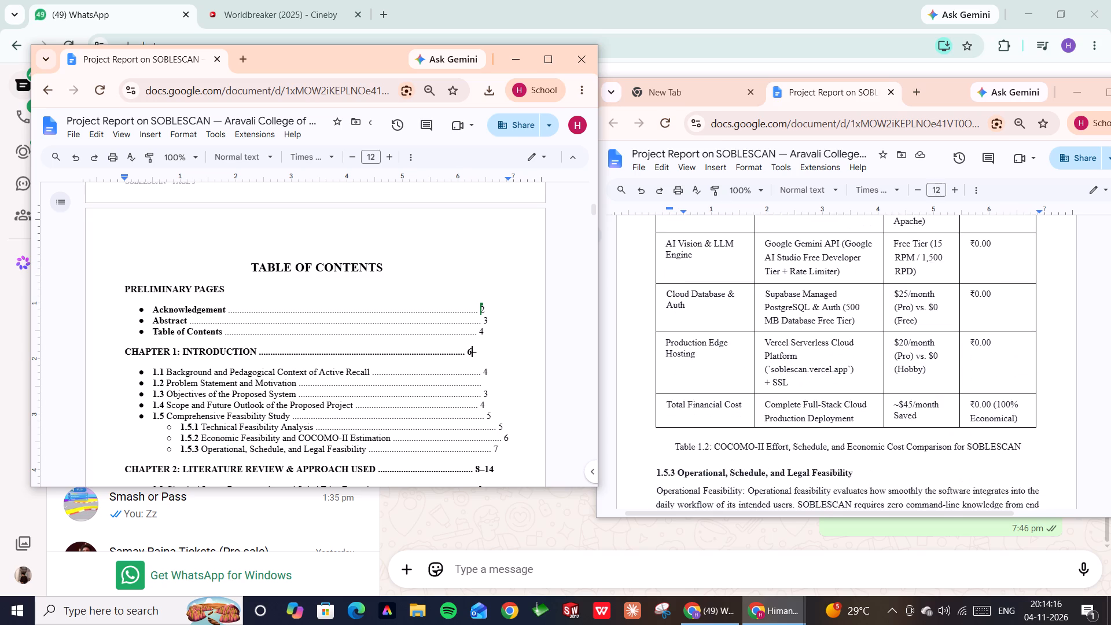
pyautogui.scroll(-12, 814, 357)
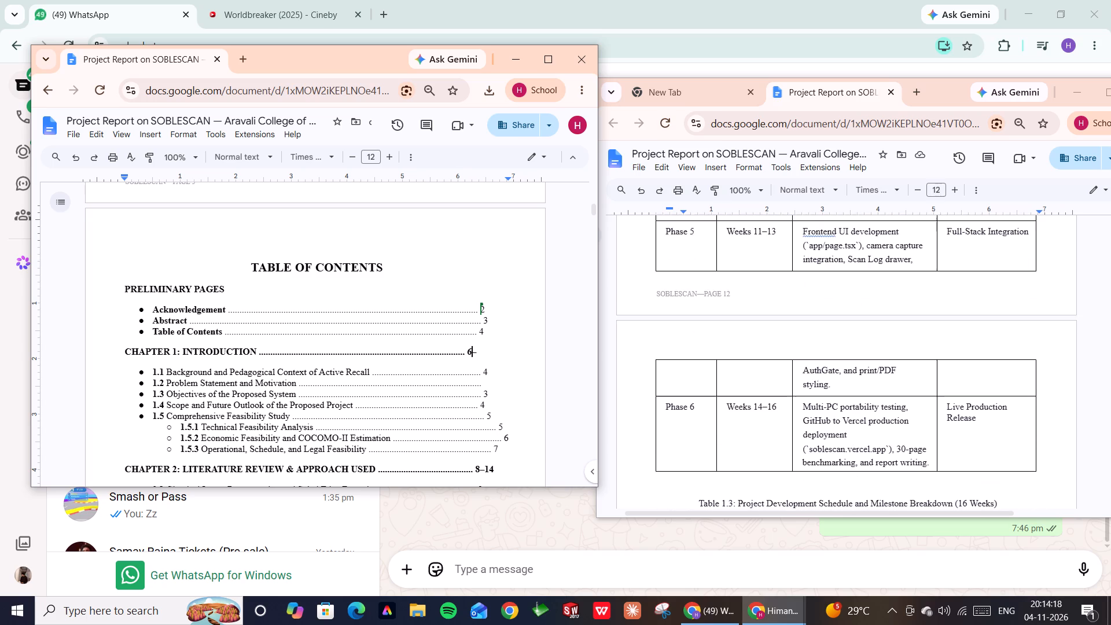
pyautogui.scroll(-9, 814, 357)
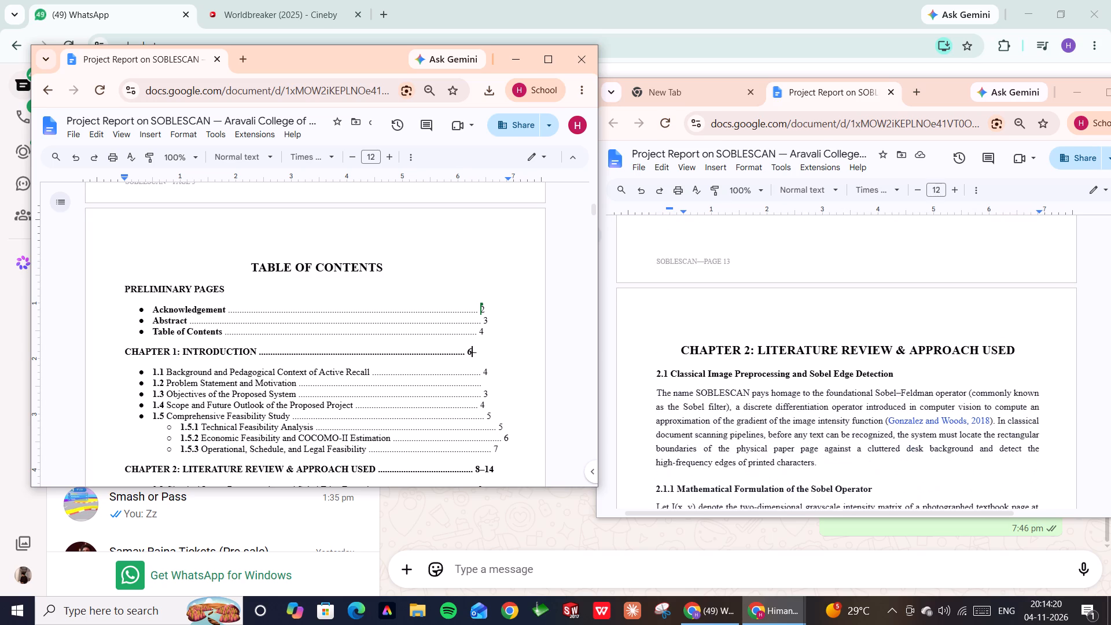
# Add 13 as the end page of the Chapter 1: Introduction range in the table of contents.
pyautogui.press('Down')
pyautogui.press('Up')
pyautogui.press('Right')
pyautogui.press('1')
pyautogui.press('3')
# Set the page number of entry 1.1 to 6 and of entry 1.2 Problem Statement and Motivation to 7.
pyautogui.press('Down')
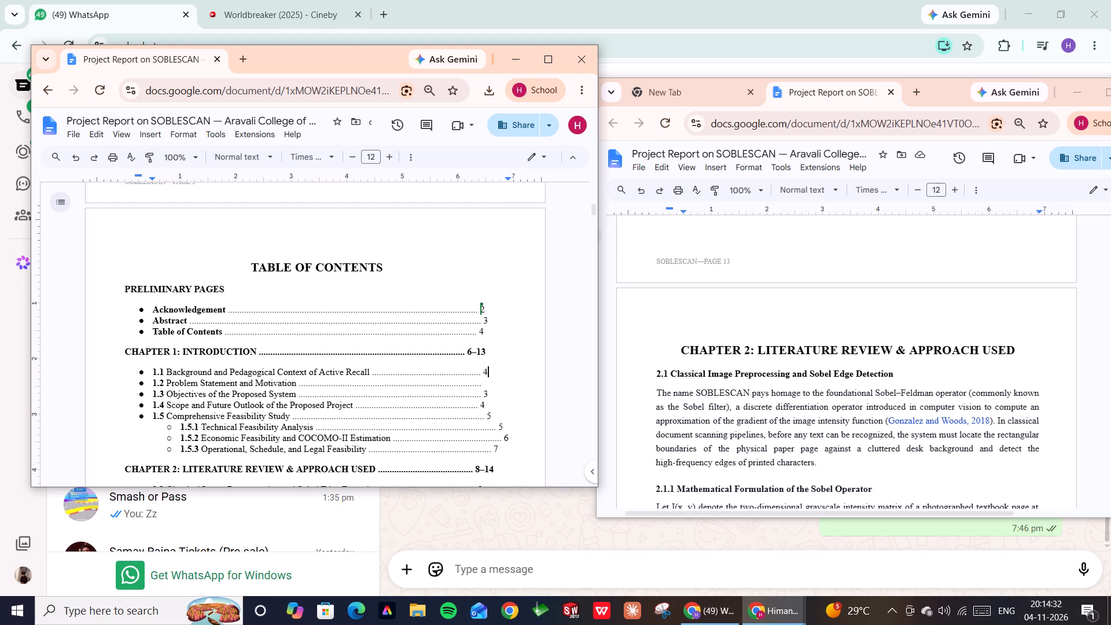
pyautogui.press('BackSpace')
pyautogui.press('6')
pyautogui.press('Down')
pyautogui.press('7')
# Set the page number of entry 1.3 Objectives of the Proposed System to 8 and of entry 1.4 Scope and Future Outlook to 9.
pyautogui.press('Down')
pyautogui.press('BackSpace')
pyautogui.press('8')
pyautogui.press('Down')
pyautogui.press('BackSpace')
pyautogui.press('9')
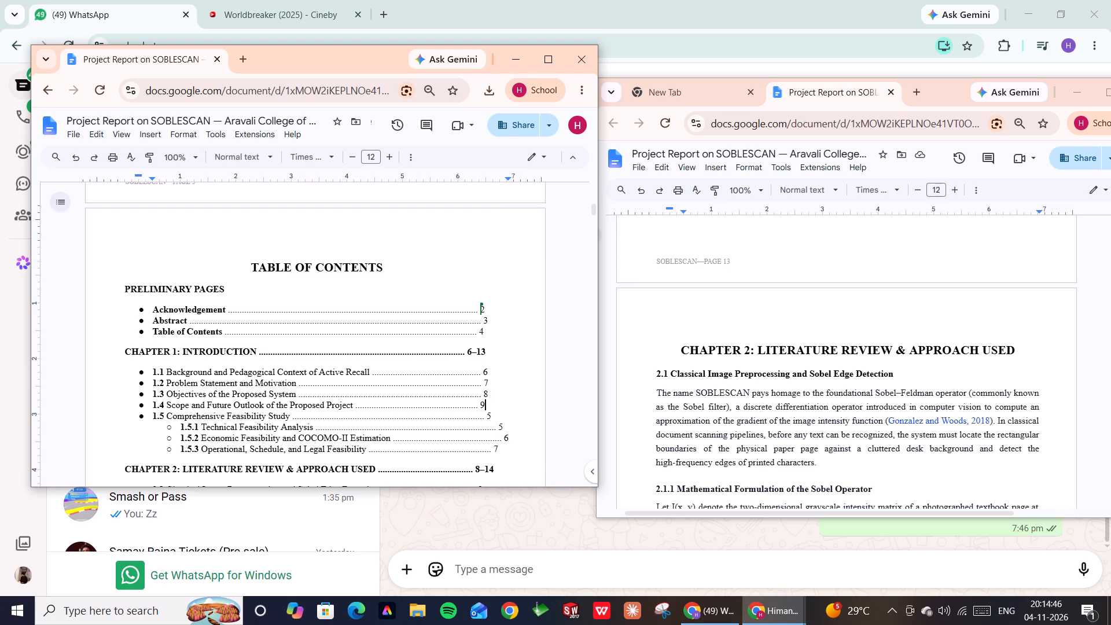
# Set the page number of entry 1.5 Comprehensive Feasibility Study in the table of contents to 10.
pyautogui.press('Down')
pyautogui.press('BackSpace')
pyautogui.press('Right')
pyautogui.press('Right')
pyautogui.press('BackSpace')
pyautogui.press('1')
pyautogui.press('0')
# Set the page number of sub-entry 1.5.1 Technical Feasibility Analysis to 11 and of 1.5.2 Economic Feasibility and COCOMO-II Estimation to 12.
pyautogui.press('Down')
pyautogui.press('Right')
pyautogui.press('Right')
pyautogui.press('Right')
pyautogui.press('BackSpace')
pyautogui.write('11')
pyautogui.press('Down')
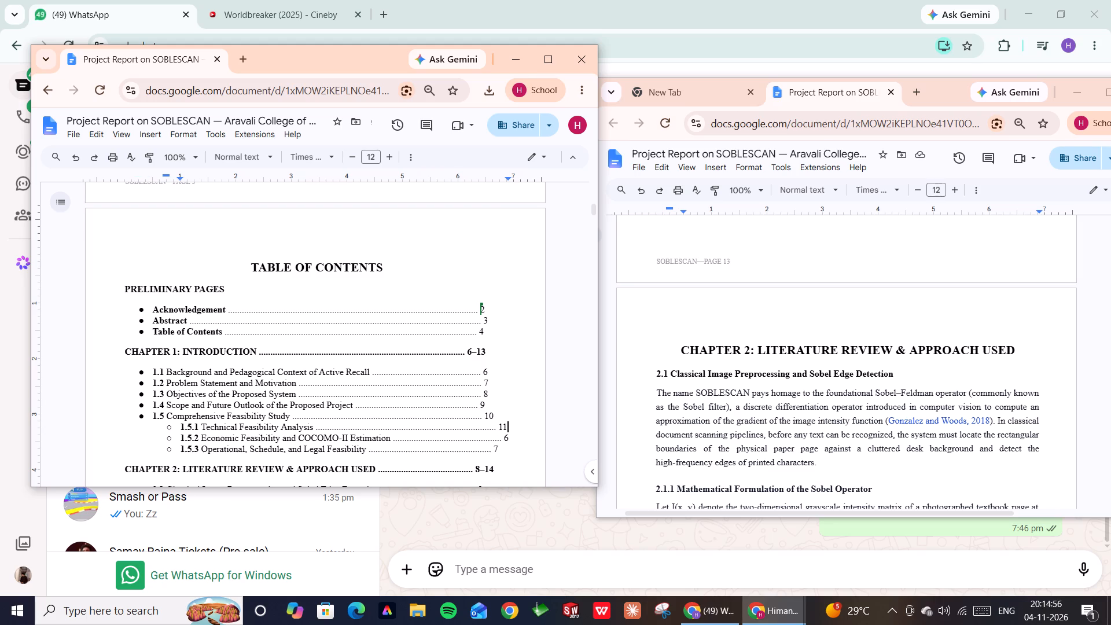
pyautogui.press('BackSpace')
pyautogui.write('12')
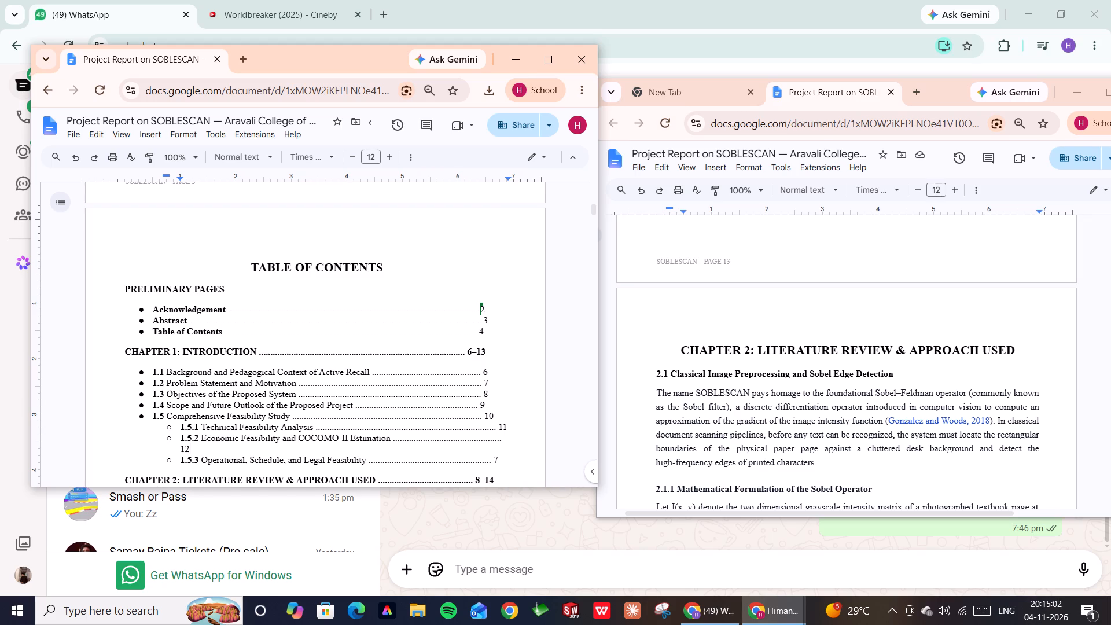
# Delete a few leader dots from entry 1.5.2 so its page number fits on the same line.
pyautogui.press('Up')
pyautogui.press('Right')
pyautogui.press('Right')
pyautogui.press('Right')
pyautogui.press('Right')
pyautogui.press('Right')
pyautogui.press('Right')
pyautogui.press('Right')
pyautogui.press('Right')
pyautogui.press('Right')
pyautogui.press('Right')
pyautogui.press('Right')
pyautogui.press('Right')
pyautogui.press('Right')
pyautogui.press('Right')
pyautogui.press('Right')
pyautogui.press('Right')
pyautogui.press('Right')
pyautogui.press('Right')
pyautogui.press('Right')
pyautogui.press('Right')
pyautogui.press('BackSpace')
pyautogui.press('BackSpace')
pyautogui.press('BackSpace')
# Set the page number of sub-entry 1.5.3 Operational, Schedule, and Legal Feasibility to 13.
pyautogui.press('Right')
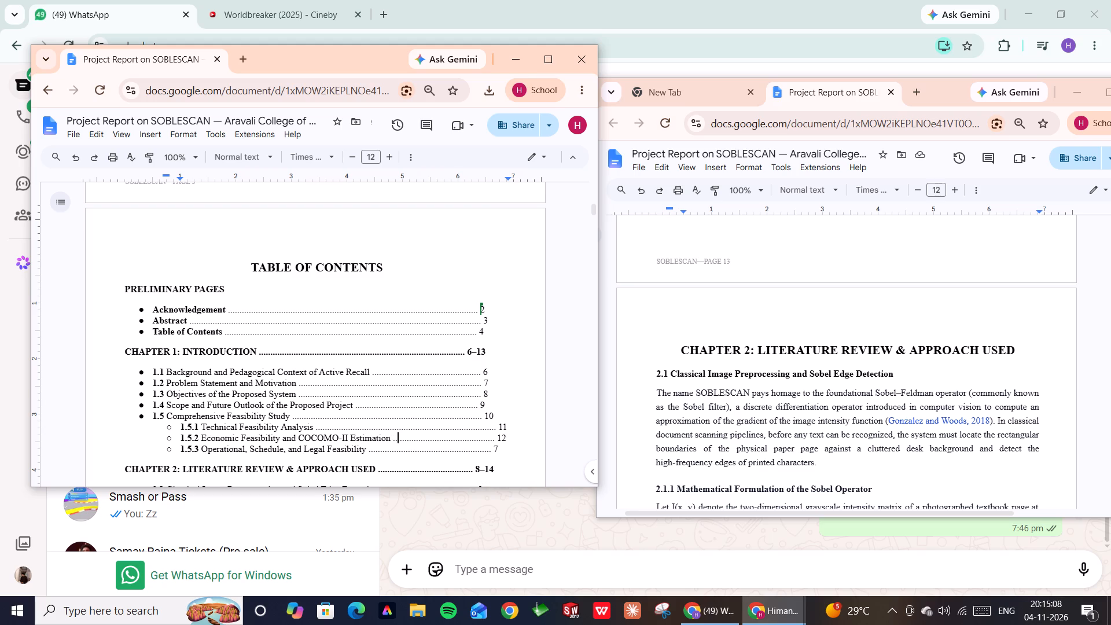
pyautogui.press('Down')
pyautogui.press('Right')
pyautogui.press('Right')
pyautogui.press('Right')
pyautogui.press('Right')
pyautogui.press('Right')
pyautogui.press('Right')
pyautogui.press('Right')
pyautogui.press('Right')
pyautogui.press('Right')
pyautogui.press('Right')
pyautogui.press('Right')
pyautogui.press('Right')
pyautogui.press('Right')
pyautogui.press('Right')
pyautogui.press('Right')
pyautogui.press('Right')
pyautogui.press('Right')
pyautogui.press('Right')
pyautogui.press('Right')
pyautogui.press('Right')
pyautogui.press('Right')
pyautogui.press('Right')
pyautogui.press('BackSpace')
pyautogui.write('13')
# Change the starting page of the Chapter 2: Literature Review & Approach Used range to 14.
pyautogui.press('Down')
pyautogui.press('Left')
pyautogui.press('Left')
pyautogui.press('Left')
pyautogui.press('\\')
pyautogui.press('BackSpace')
pyautogui.press('BackSpace')
pyautogui.press('Right')
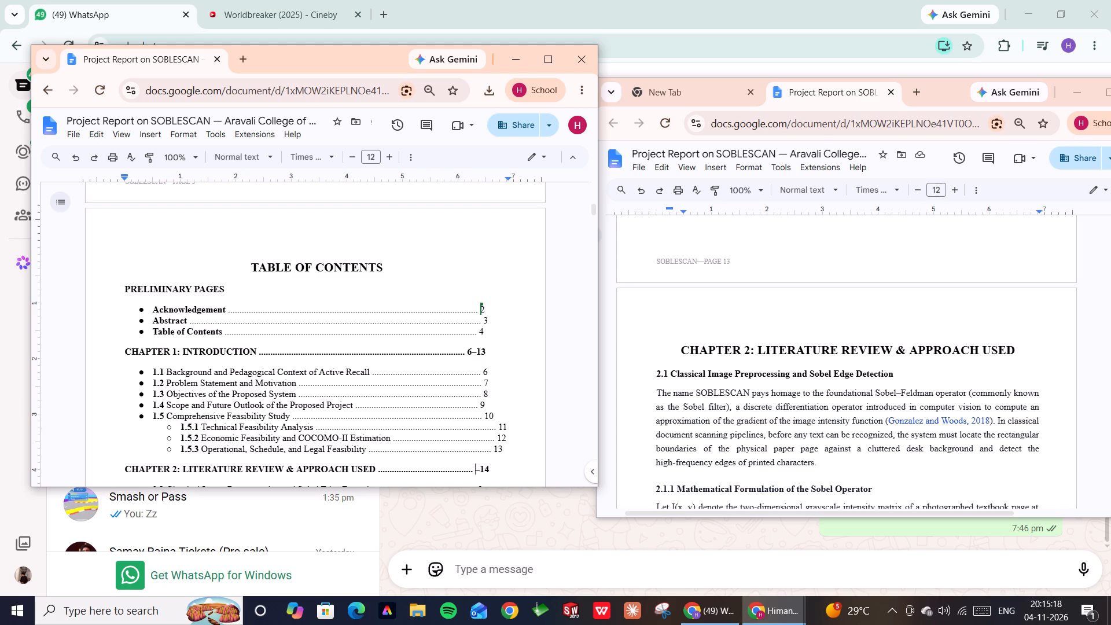
pyautogui.press('Right')
pyautogui.press('Left')
pyautogui.press('Left')
pyautogui.write('14')
# Check the footer page number just before Chapter 3 in the second window and set the end page of the Chapter 2 range to 20.
pyautogui.press('Right')
pyautogui.press('Right')
pyautogui.press('Right')
pyautogui.press('BackSpace')
pyautogui.press('BackSpace')
pyautogui.scroll(-4, 906, 314)
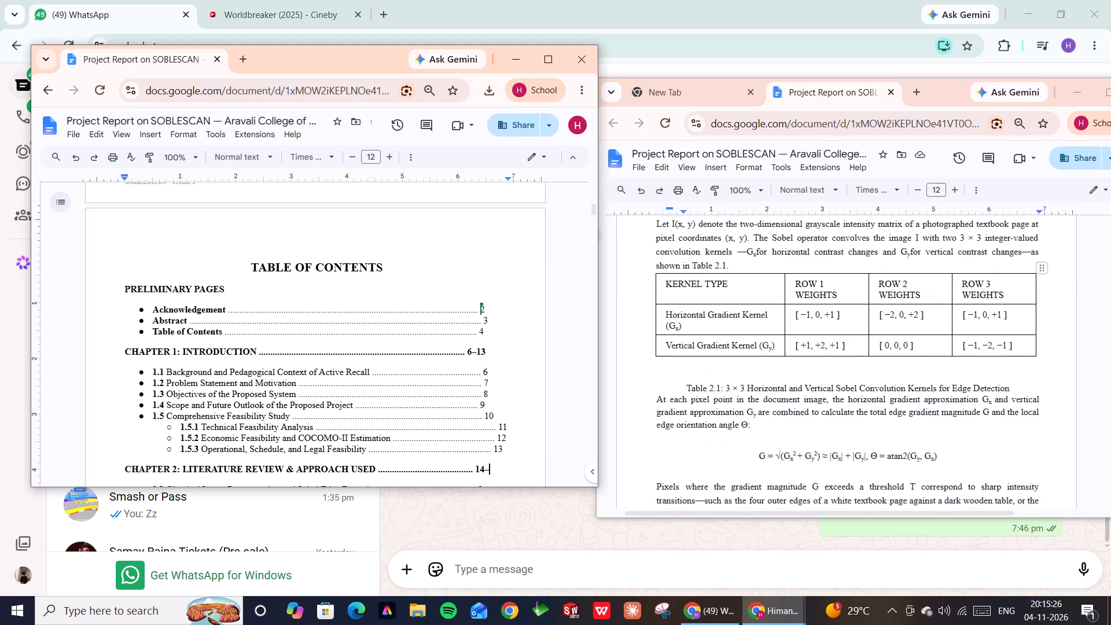
pyautogui.scroll(-15, 906, 314)
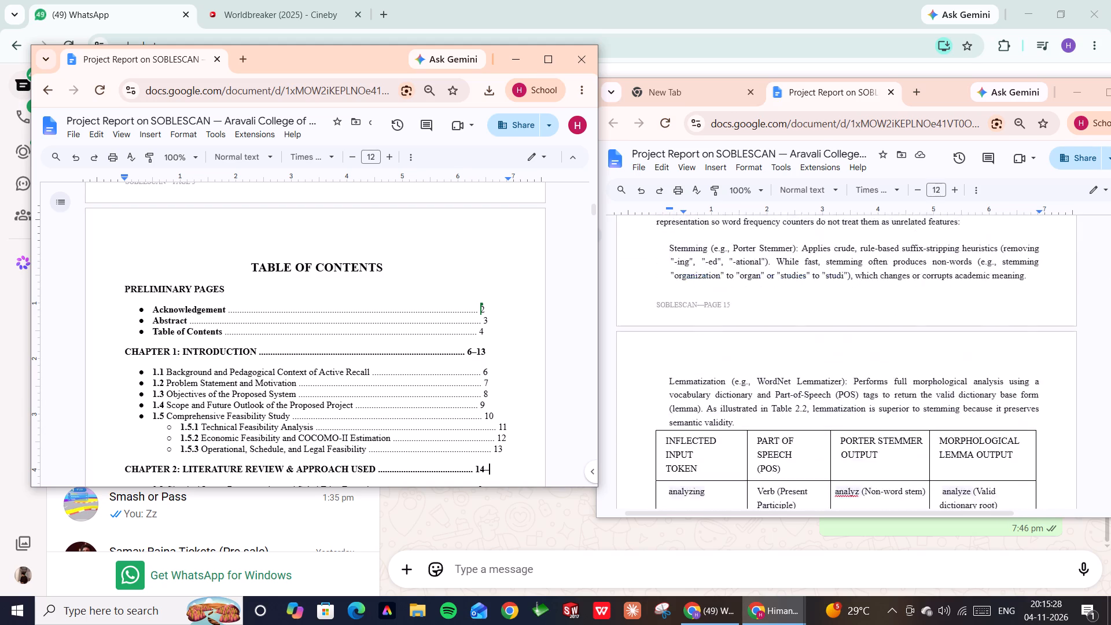
pyautogui.scroll(-15, 906, 314)
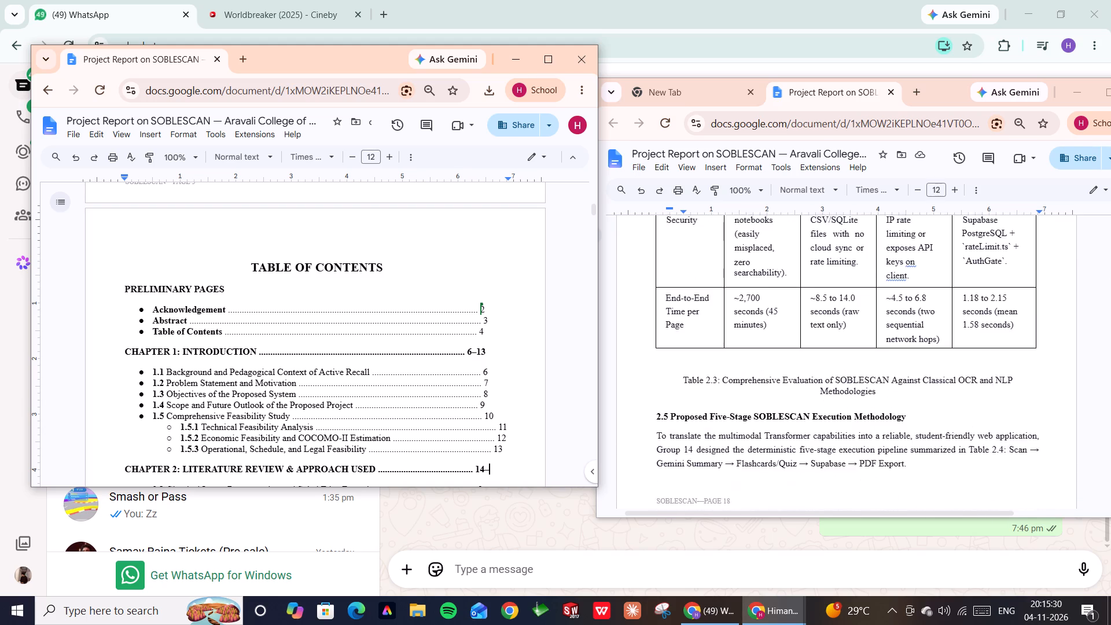
pyautogui.scroll(-15, 906, 314)
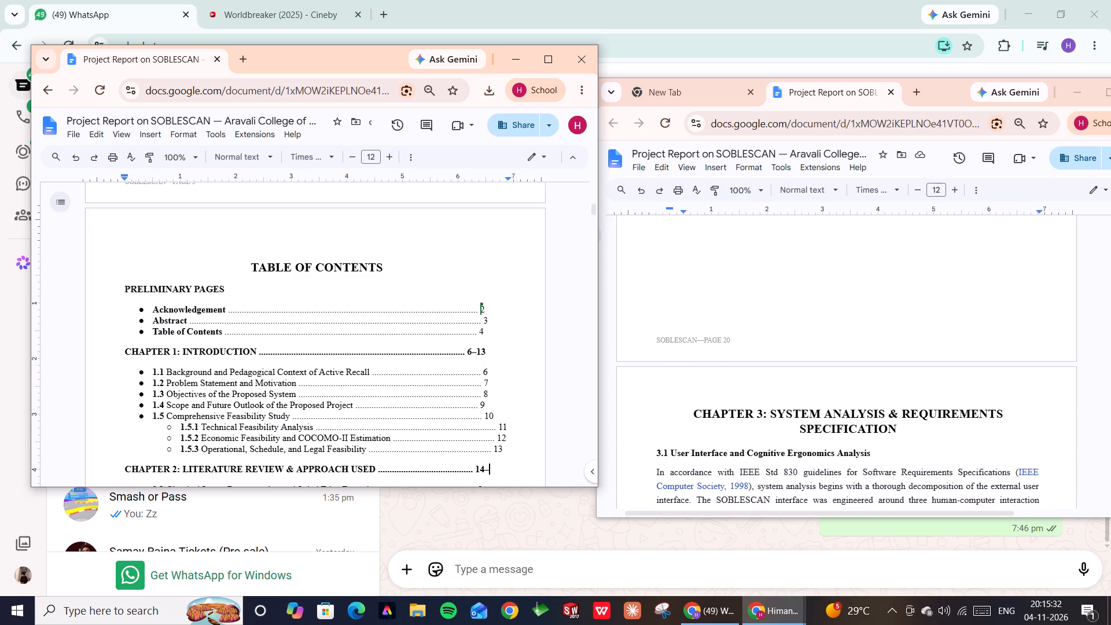
pyautogui.scroll(-3, 906, 314)
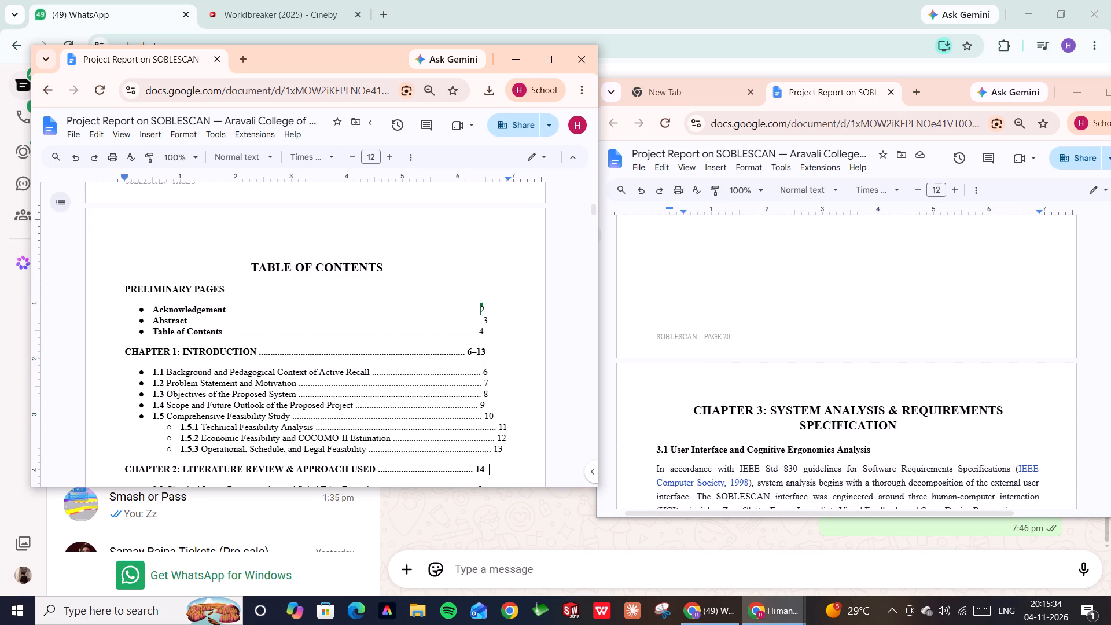
pyautogui.write('20')
# Set the page numbers of entry 2.1 Classical Image Preprocessing and sub-entry 2.1.1 Mathematical Formulation of the Sobel Operator to 14.
pyautogui.scroll(-3, 475, 326)
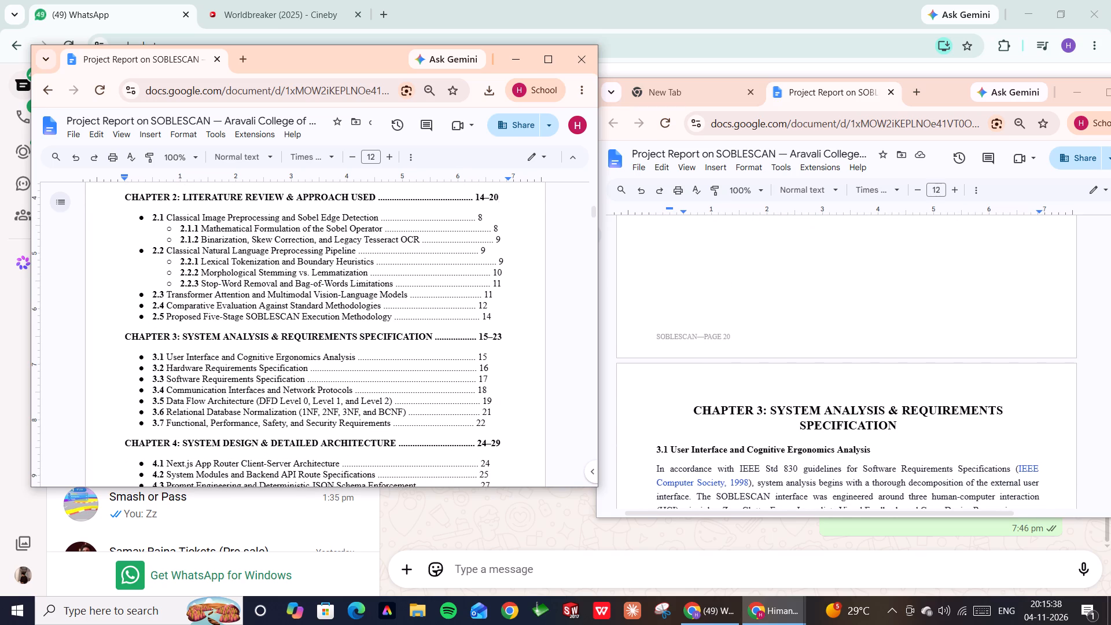
pyautogui.click(496, 217)
pyautogui.press('BackSpace')
pyautogui.write('14')
pyautogui.click(516, 226)
pyautogui.press('BackSpace')
pyautogui.write('14')
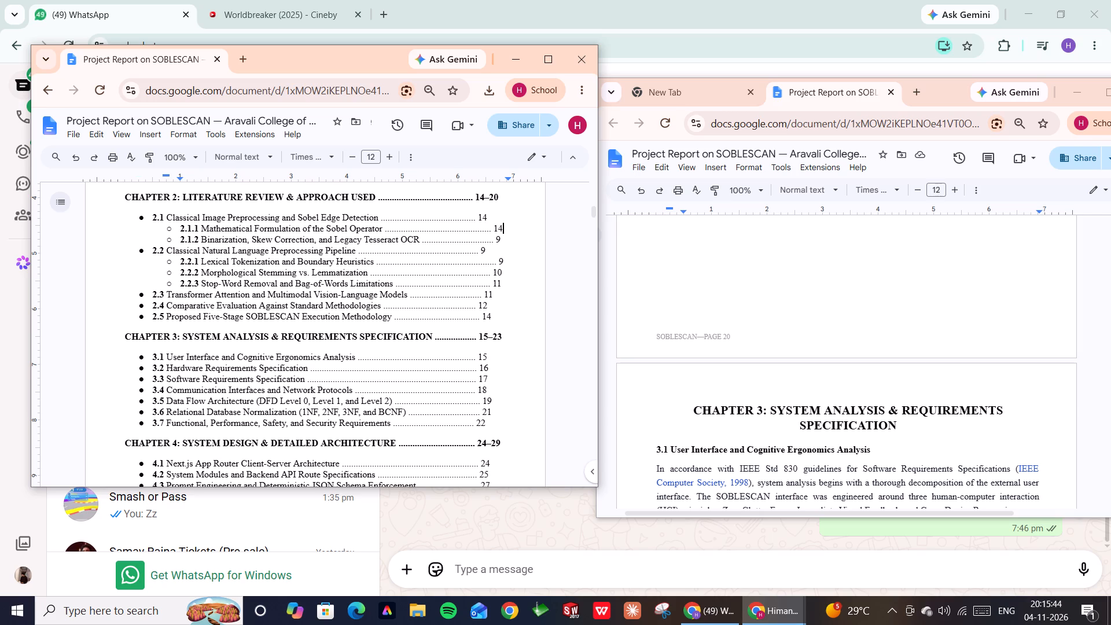
# Set the page numbers of sub-entry 2.1.2 Binarization, Skew Correction and entry 2.2 Classical Natural Language Preprocessing Pipeline to 15.
pyautogui.click(512, 234)
pyautogui.press('BackSpace')
pyautogui.write('15')
pyautogui.press('Down')
pyautogui.press('BackSpace')
pyautogui.write('15')
# Set the page number of sub-entry 2.2.1 Lexical Tokenization and Boundary Heuristics to 15.
pyautogui.press('Down')
pyautogui.press('Right')
pyautogui.press('Right')
pyautogui.press('Right')
pyautogui.press('Right')
pyautogui.press('Right')
pyautogui.press('BackSpace')
pyautogui.press('1')
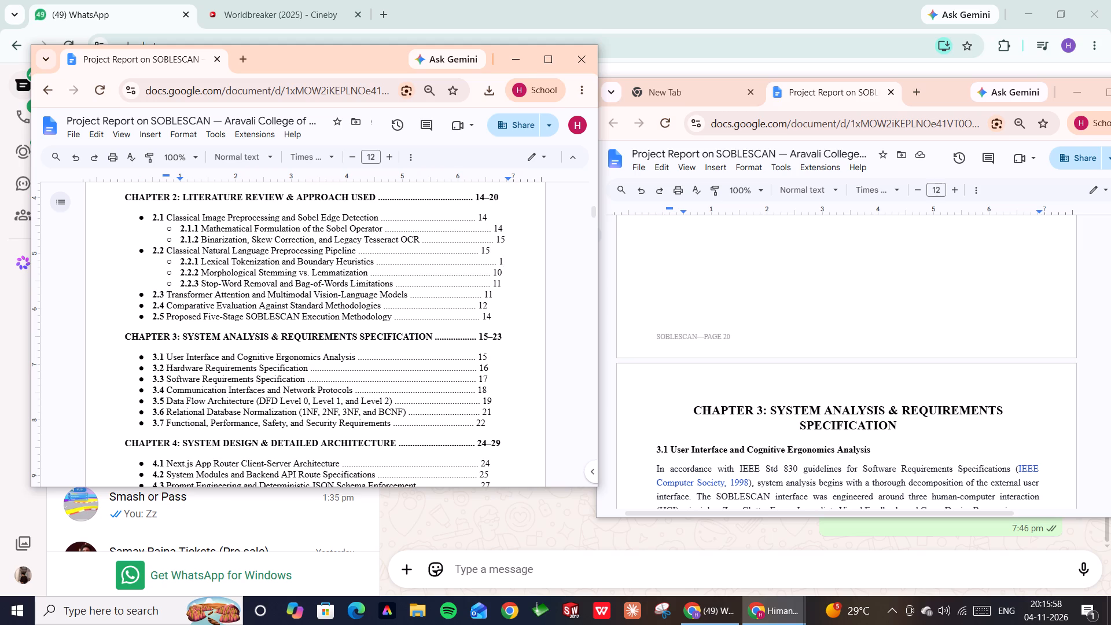
pyautogui.press('5')
# Set the page numbers of sub-entries 2.2.2 Morphological Stemming vs. Lemmatization to 16 and 2.2.3 Stop-Word Removal and Bag-of-Words Limitations to 17.
pyautogui.press('Down')
pyautogui.press('BackSpace')
pyautogui.press('BackSpace')
pyautogui.press('1')
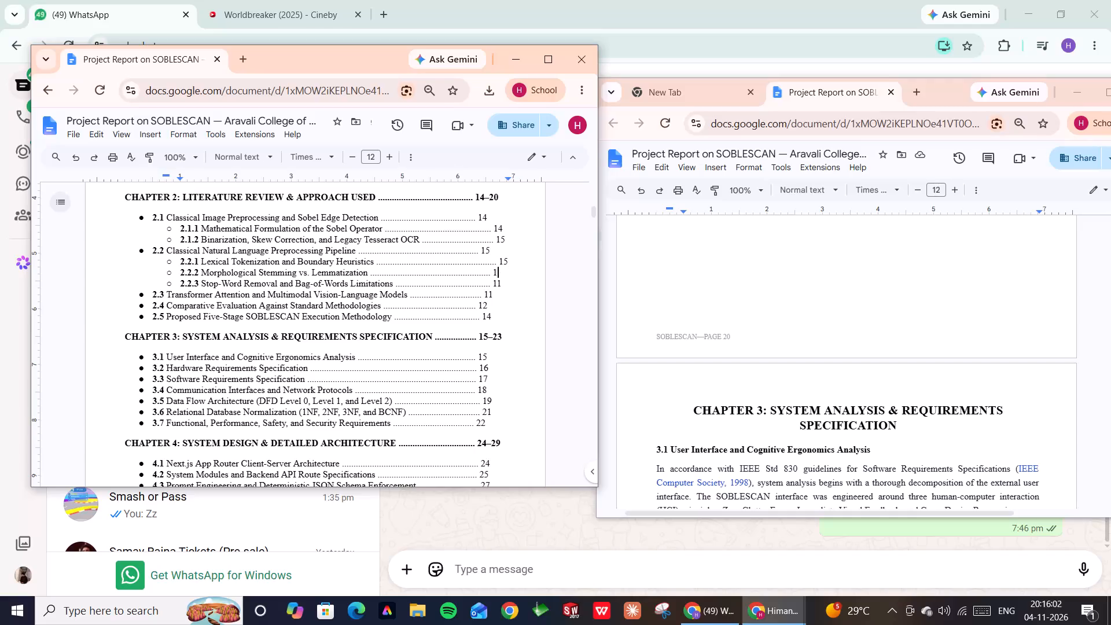
pyautogui.press('6')
pyautogui.press('Down')
pyautogui.press('BackSpace')
pyautogui.press('7')
# Set the page numbers of entries 2.3 Transformer Attention to 17 and 2.4 Comparative Evaluation Against Standard Methodologies to 18.
pyautogui.press('Down')
pyautogui.press('BackSpace')
pyautogui.press('7')
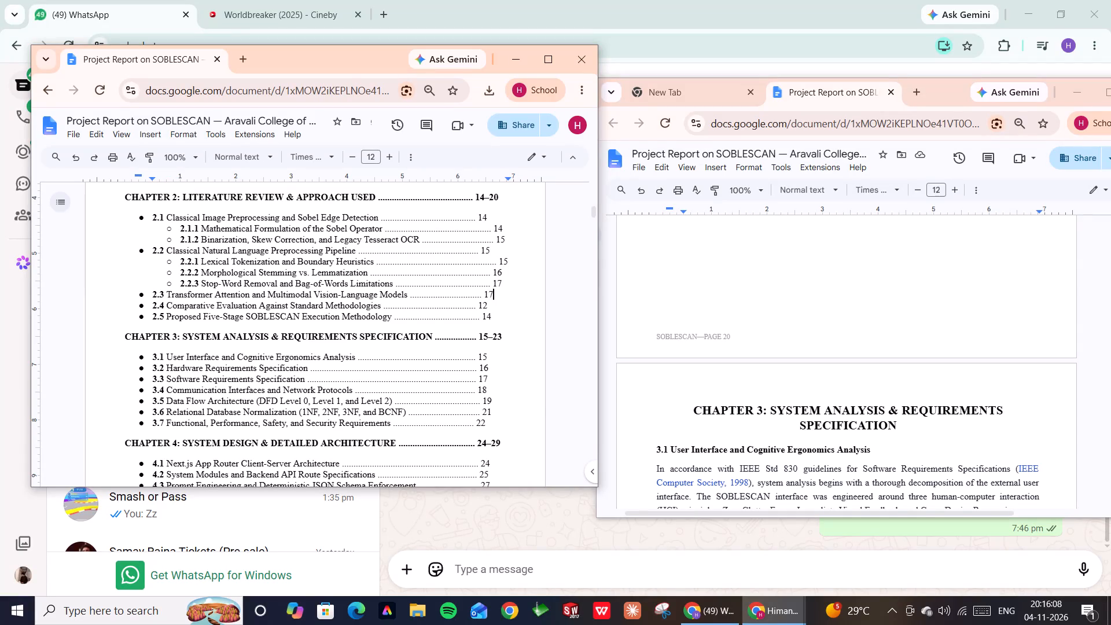
pyautogui.press('Down')
pyautogui.press('BackSpace')
pyautogui.press('8')
# Set the page number of entry 2.5 Proposed Five-Stage SOBLESCAN Execution Methodology to 20.
pyautogui.press('Down')
pyautogui.press('Right')
pyautogui.press('BackSpace')
pyautogui.press('BackSpace')
pyautogui.press('2')
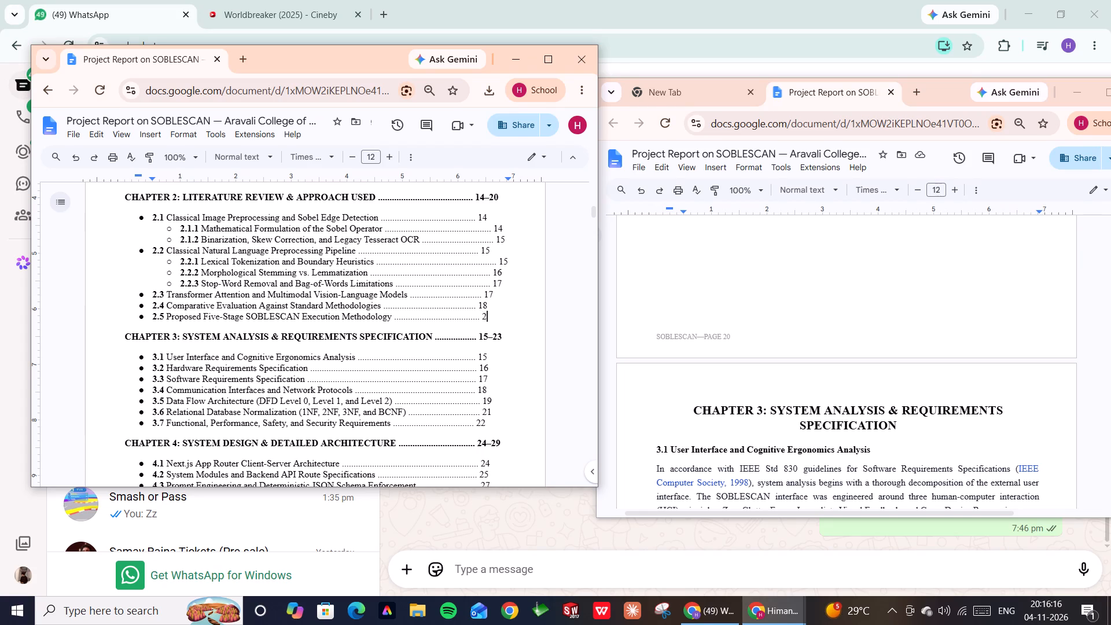
pyautogui.press('0')
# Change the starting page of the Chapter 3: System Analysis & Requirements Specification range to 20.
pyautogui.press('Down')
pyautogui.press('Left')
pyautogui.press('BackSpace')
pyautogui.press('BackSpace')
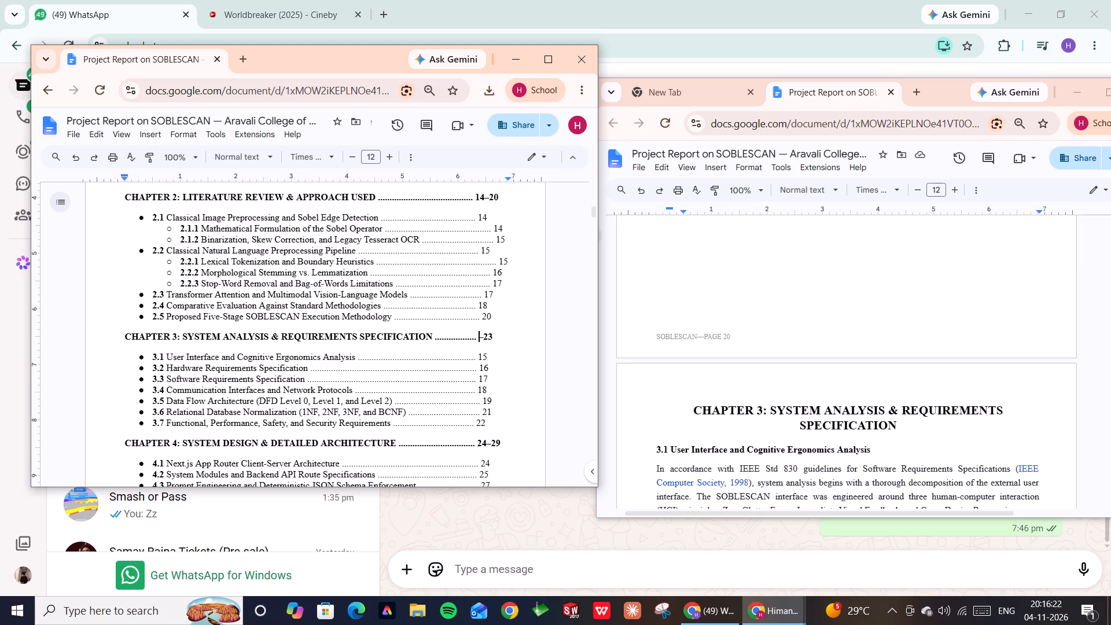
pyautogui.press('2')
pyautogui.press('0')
# Delete the end page of the Chapter 3 range, keeping the dash after the starting page.
pyautogui.press('Right')
pyautogui.press('Right')
pyautogui.press('Right')
pyautogui.press('BackSpace')
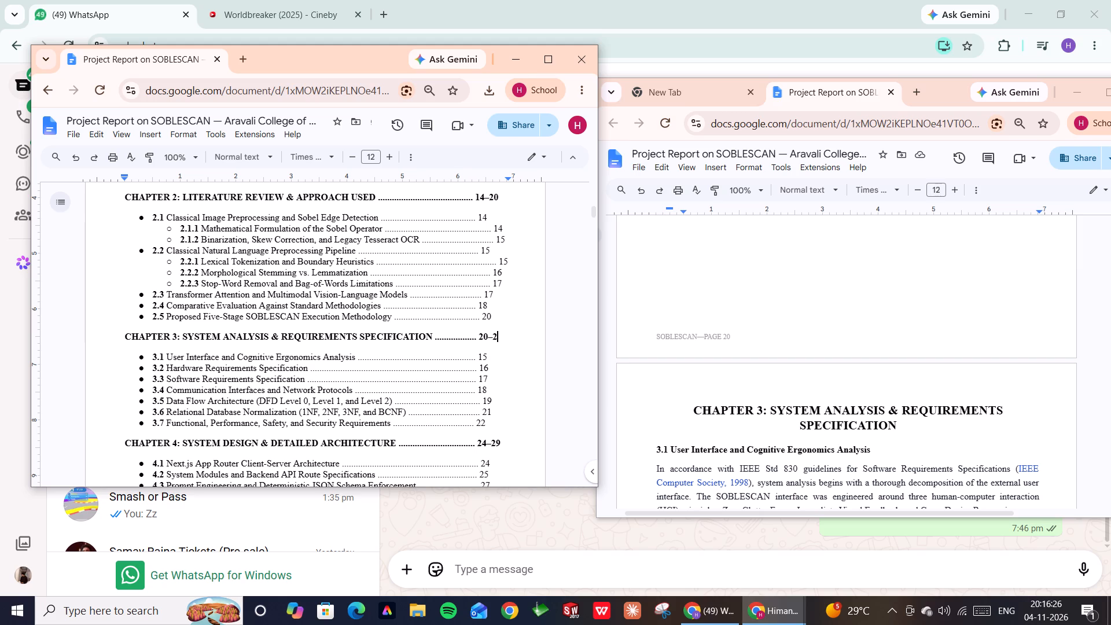
pyautogui.press('BackSpace')
# Check the footer page number of Chapter 3's first page in the second window and set the Chapter 3 range's starting page to 21.
pyautogui.scroll(-17, 867, 394)
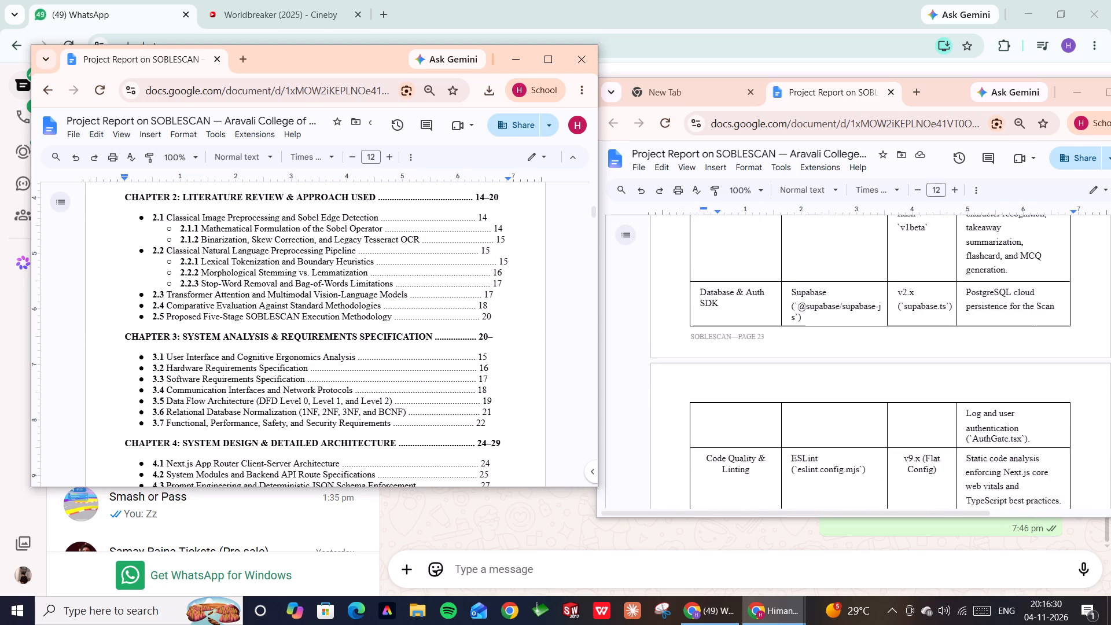
pyautogui.scroll(-17, 867, 394)
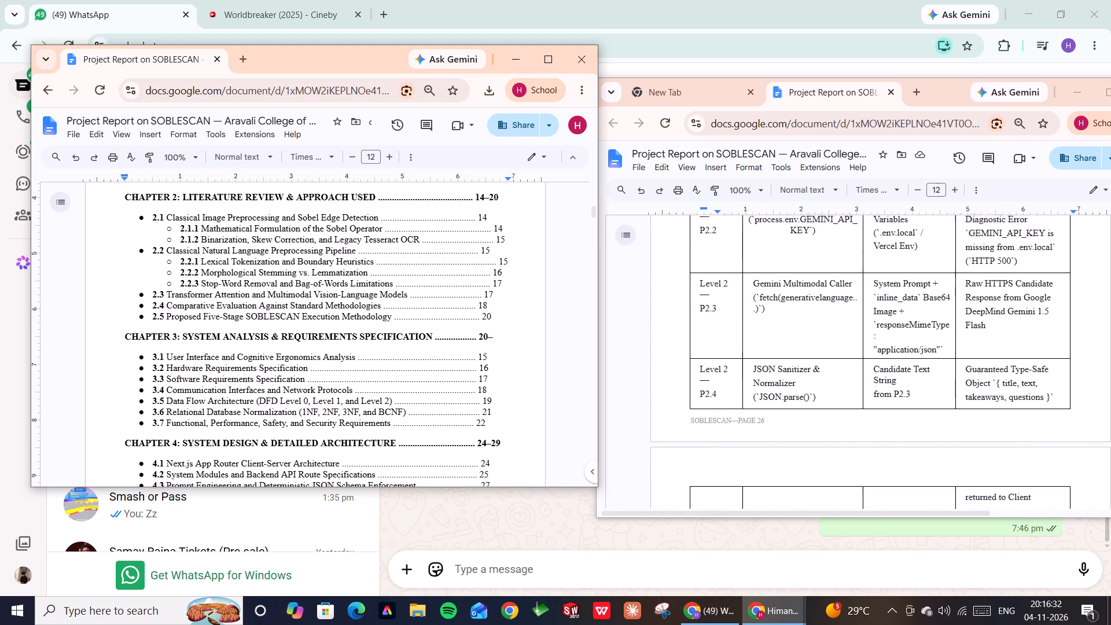
pyautogui.scroll(-9, 867, 394)
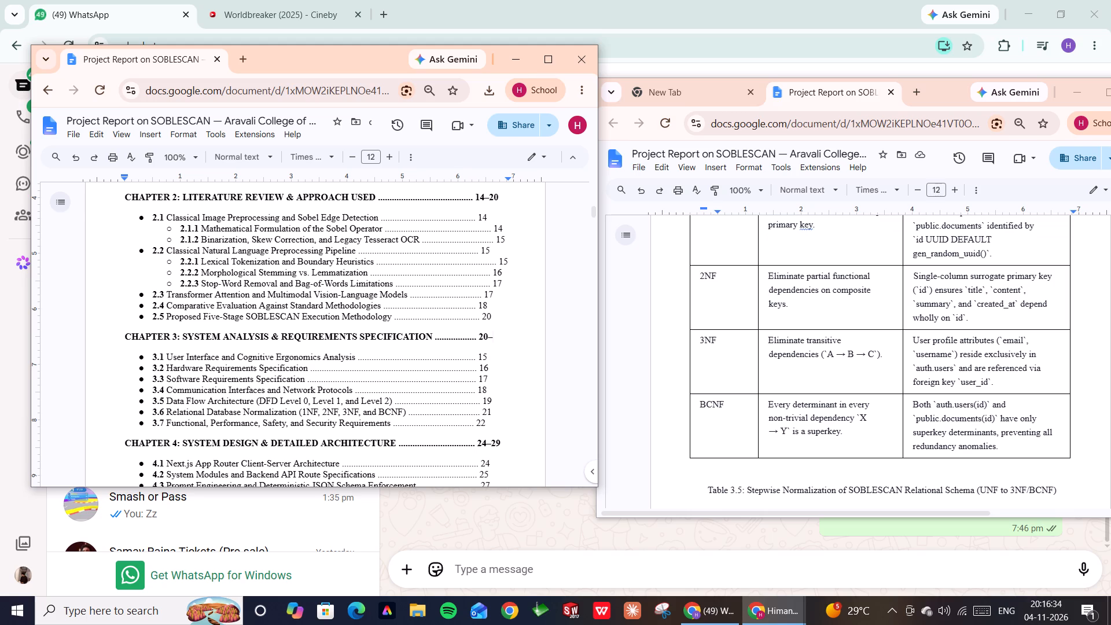
pyautogui.scroll(12, 867, 394)
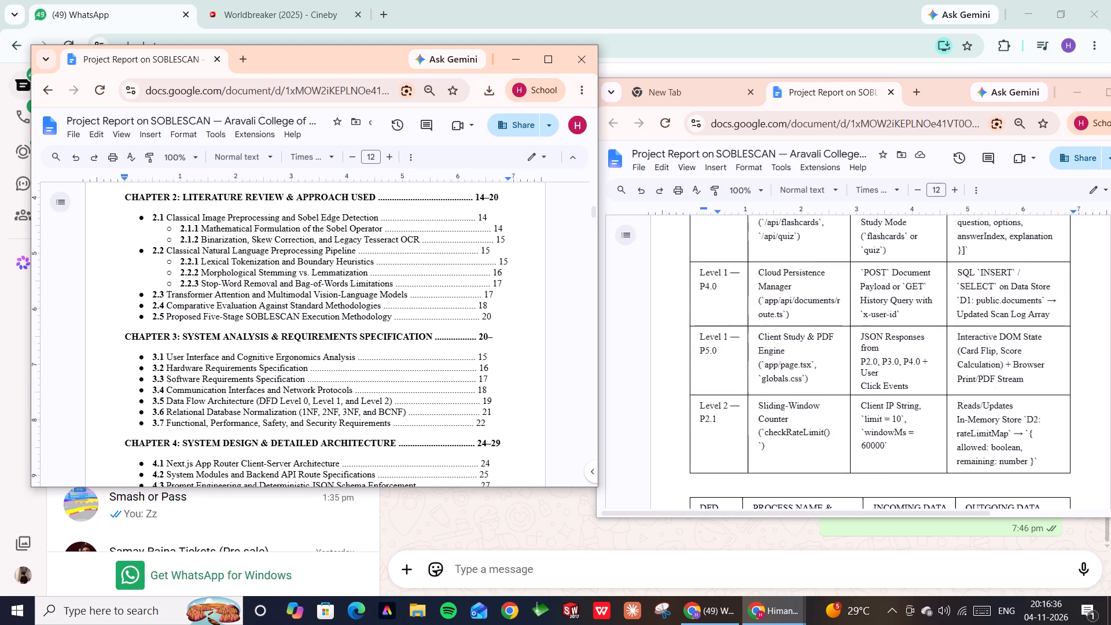
pyautogui.scroll(15, 867, 394)
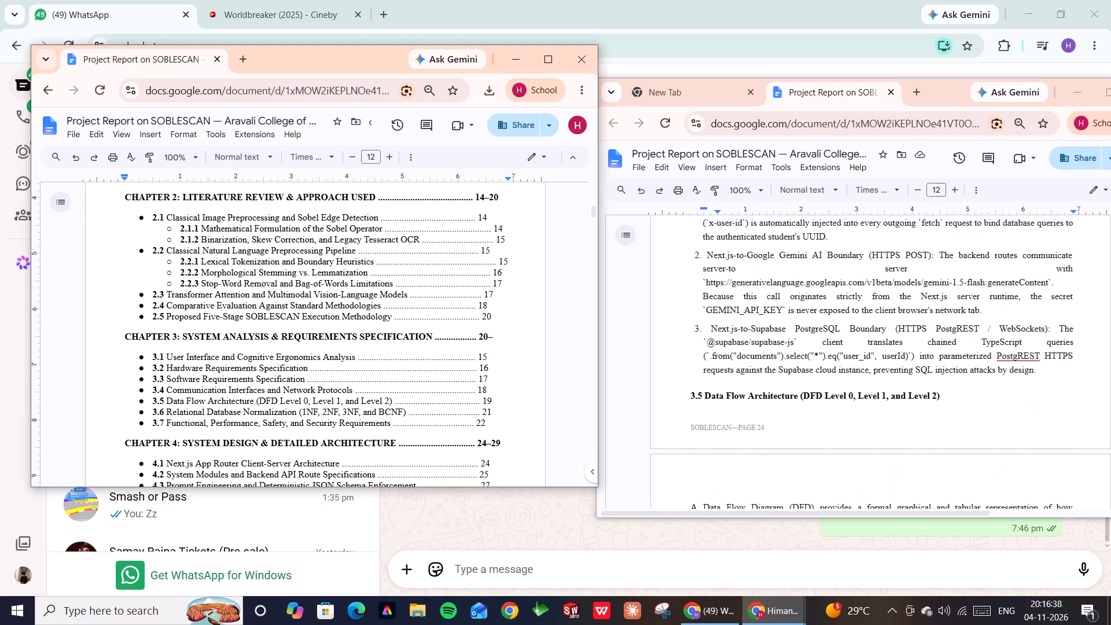
pyautogui.scroll(15, 867, 394)
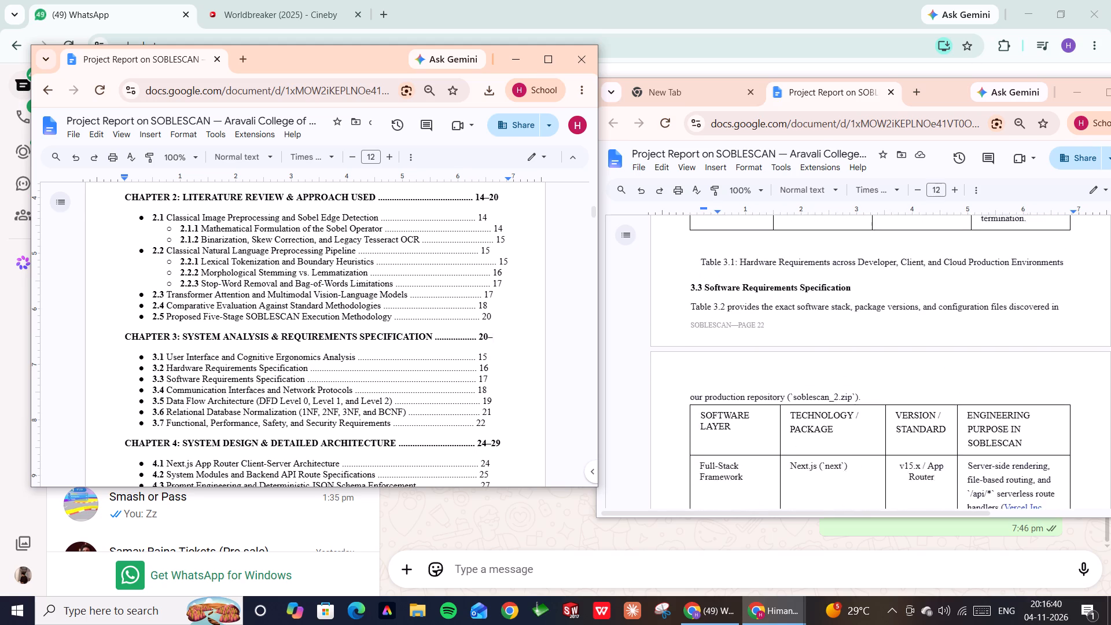
pyautogui.scroll(13, 867, 394)
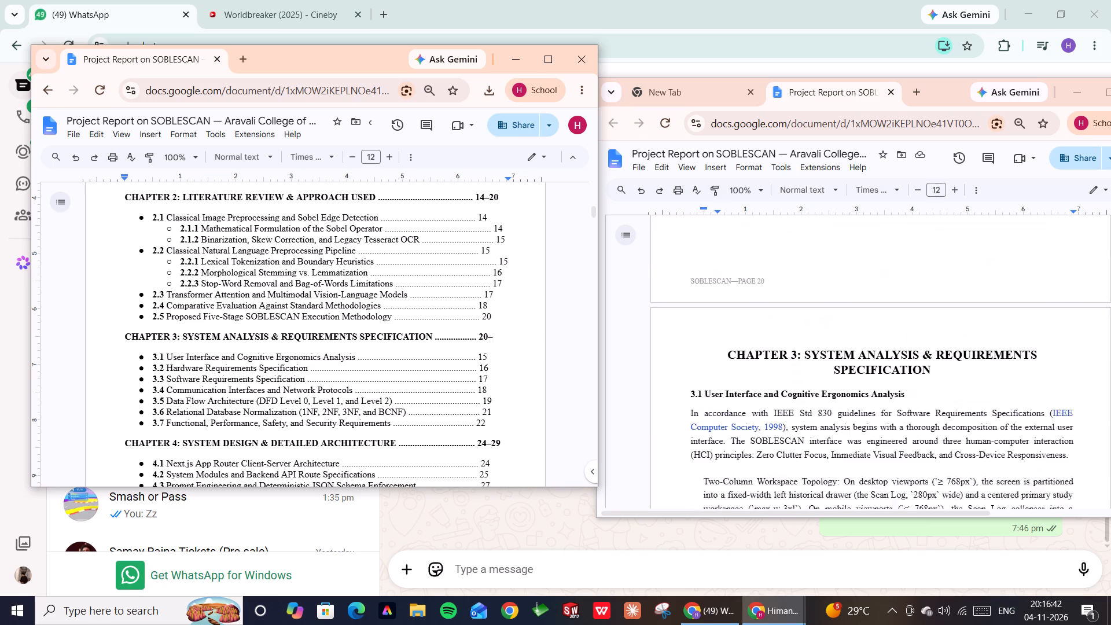
pyautogui.scroll(-4, 867, 394)
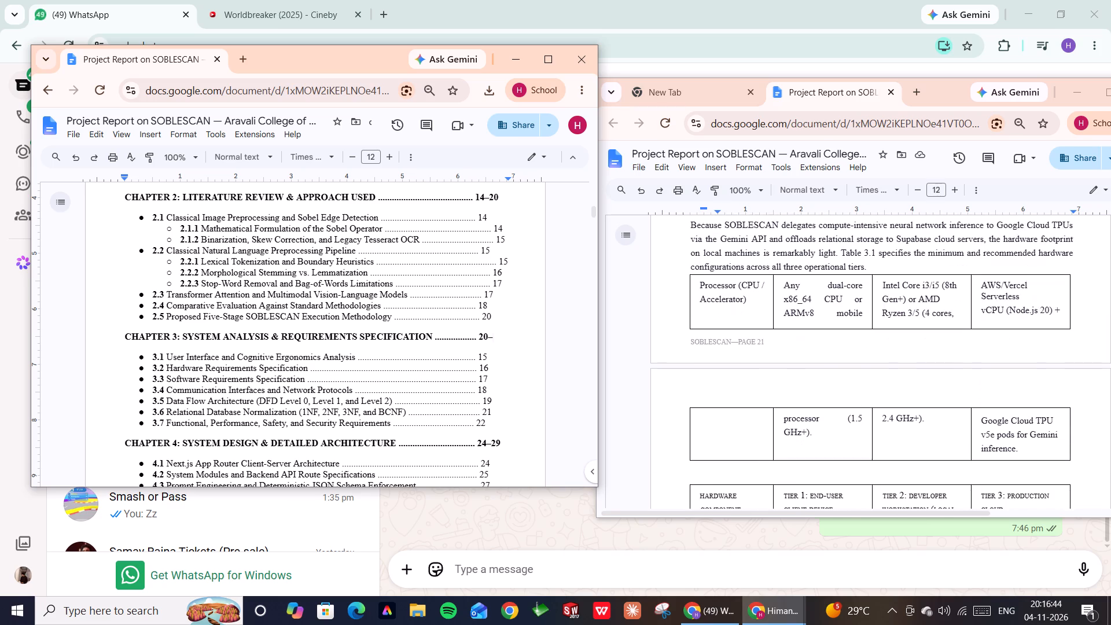
pyautogui.press('Left')
pyautogui.press('Left')
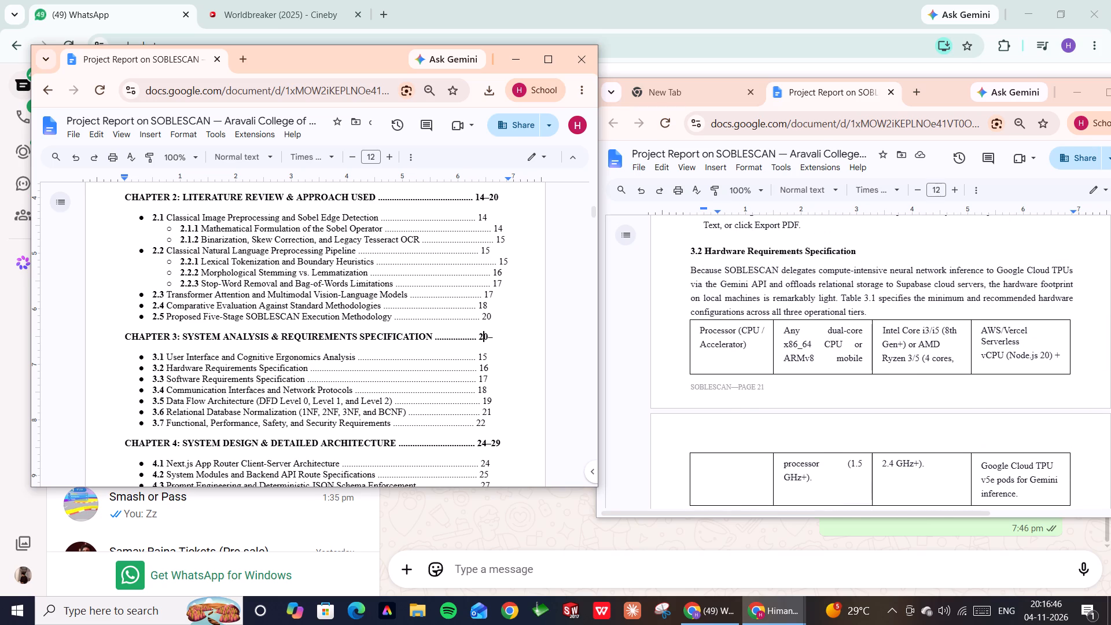
pyautogui.press('Right')
pyautogui.press('BackSpace')
pyautogui.press('1')
# Delete the page number of entry 3.1 User Interface and Cognitive Ergonomics Analysis.
pyautogui.press('Down')
pyautogui.press('BackSpace')
pyautogui.press('BackSpace')
# Check the footer page number of Chapter 3's last page in the second window and set the Chapter 3 range's end page to 30.
pyautogui.scroll(-20, 931, 414)
pyautogui.scroll(-4, 931, 414)
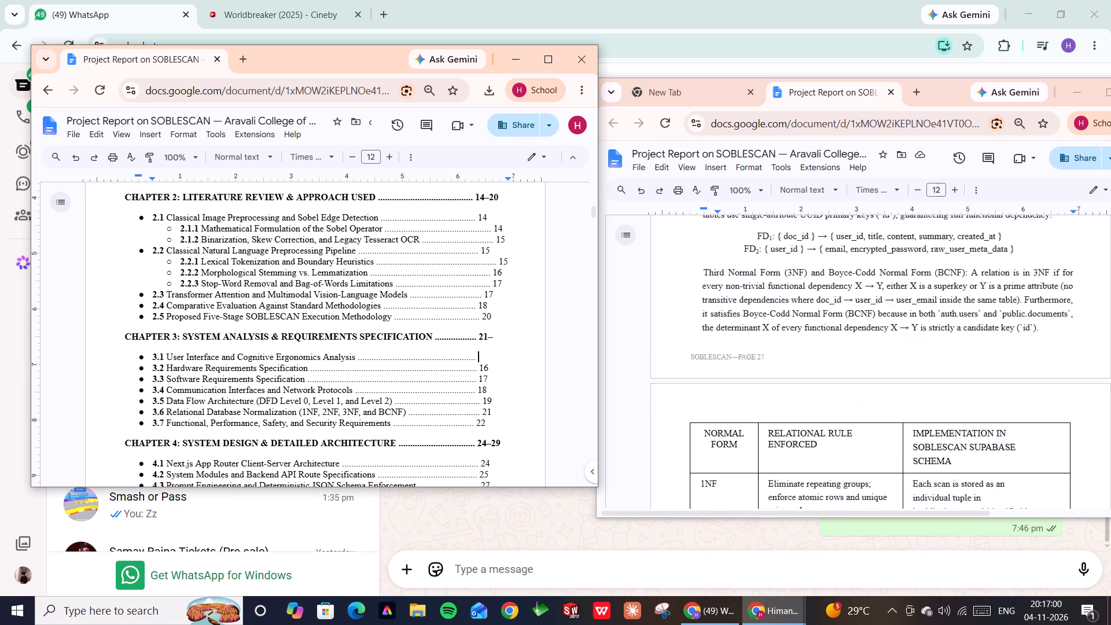
pyautogui.scroll(-20, 931, 414)
pyautogui.scroll(-6, 931, 414)
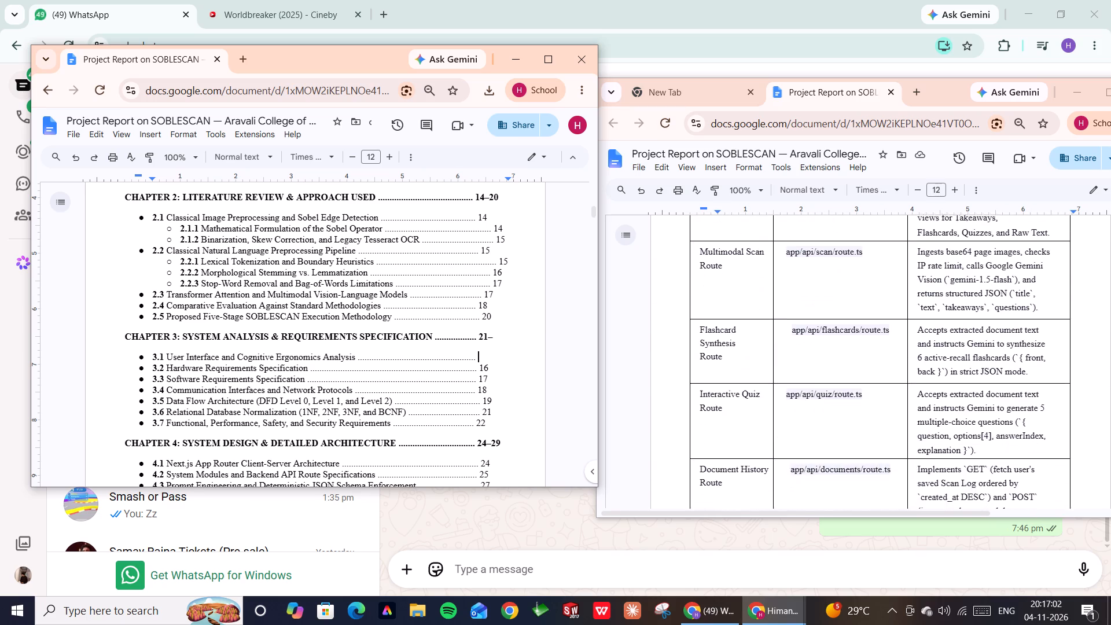
pyautogui.scroll(-12, 931, 414)
pyautogui.scroll(3, 931, 414)
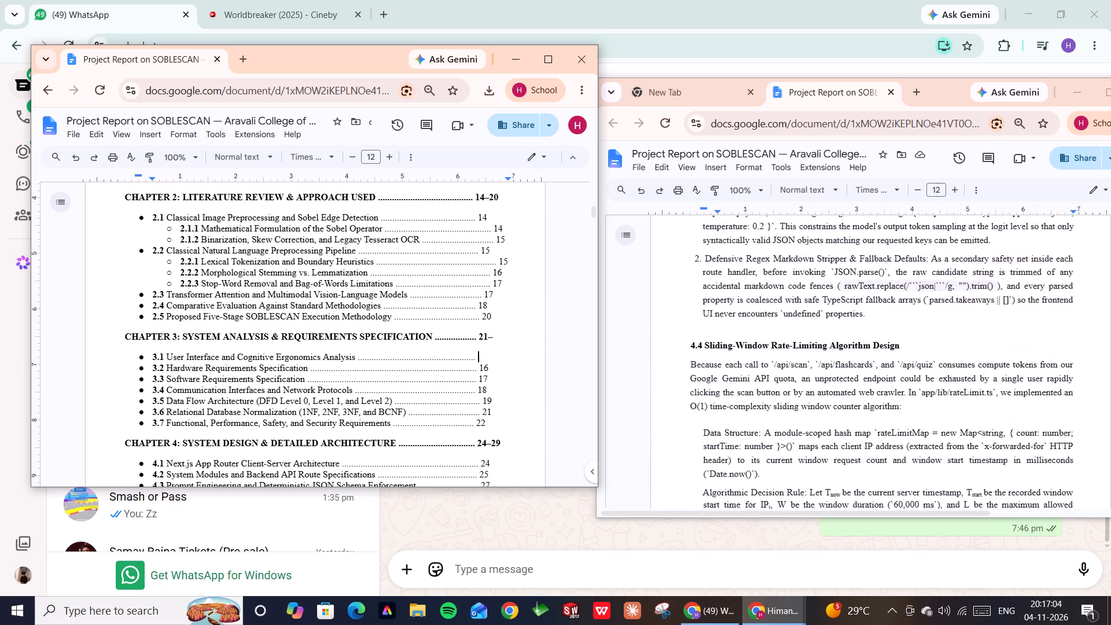
pyautogui.scroll(11, 931, 414)
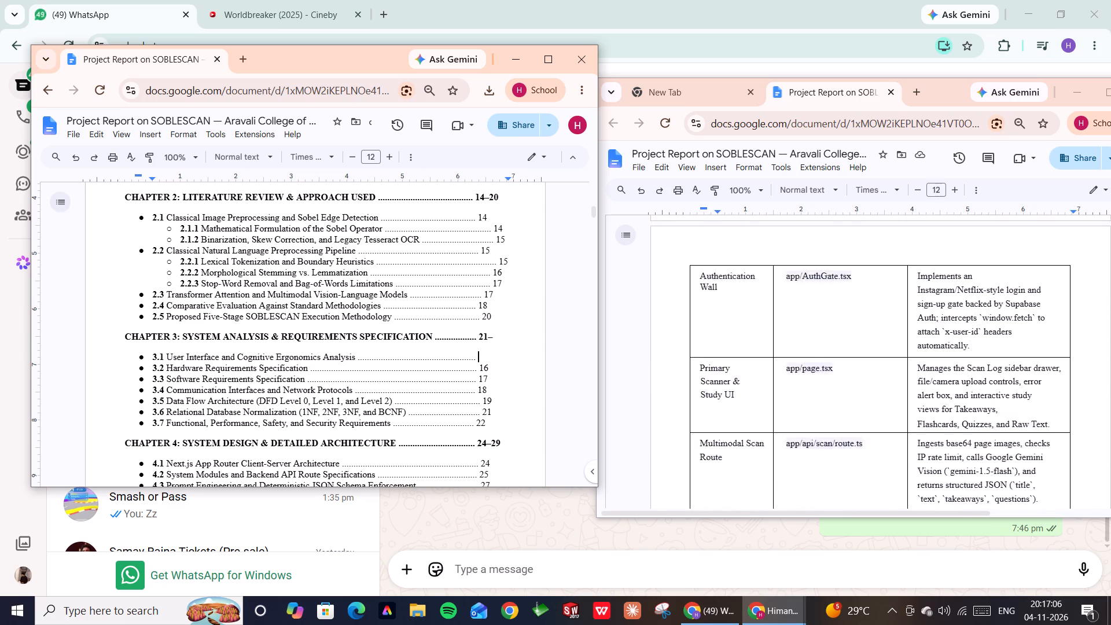
pyautogui.scroll(8, 931, 414)
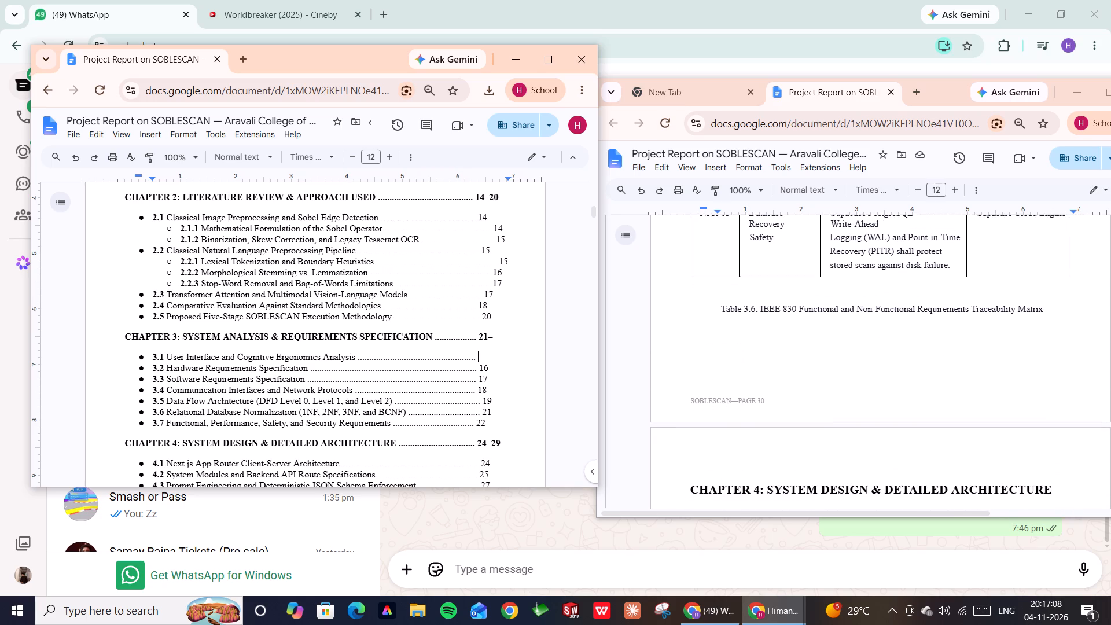
pyautogui.press('Up')
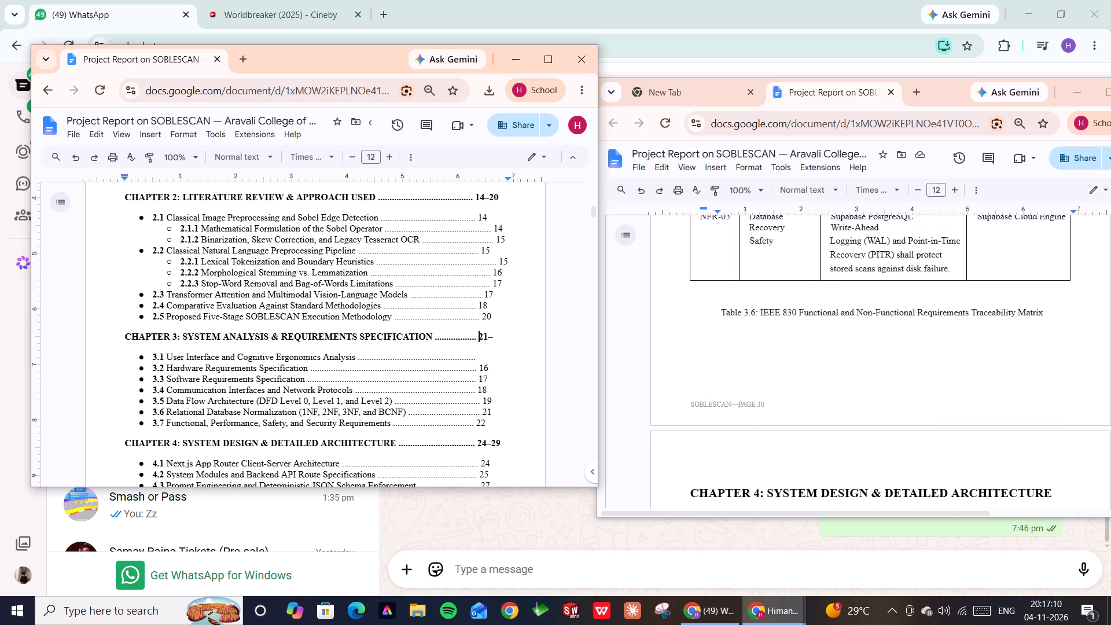
pyautogui.press('Right')
pyautogui.press('Right')
pyautogui.press('Right')
pyautogui.press('3')
pyautogui.press('0')
# Set the page numbers of entries 3.1 User Interface and Cognitive Ergonomics Analysis to 21 and 3.2 Hardware Requirements Specification to 22.
pyautogui.press('Down')
pyautogui.press('Down')
pyautogui.press('Up')
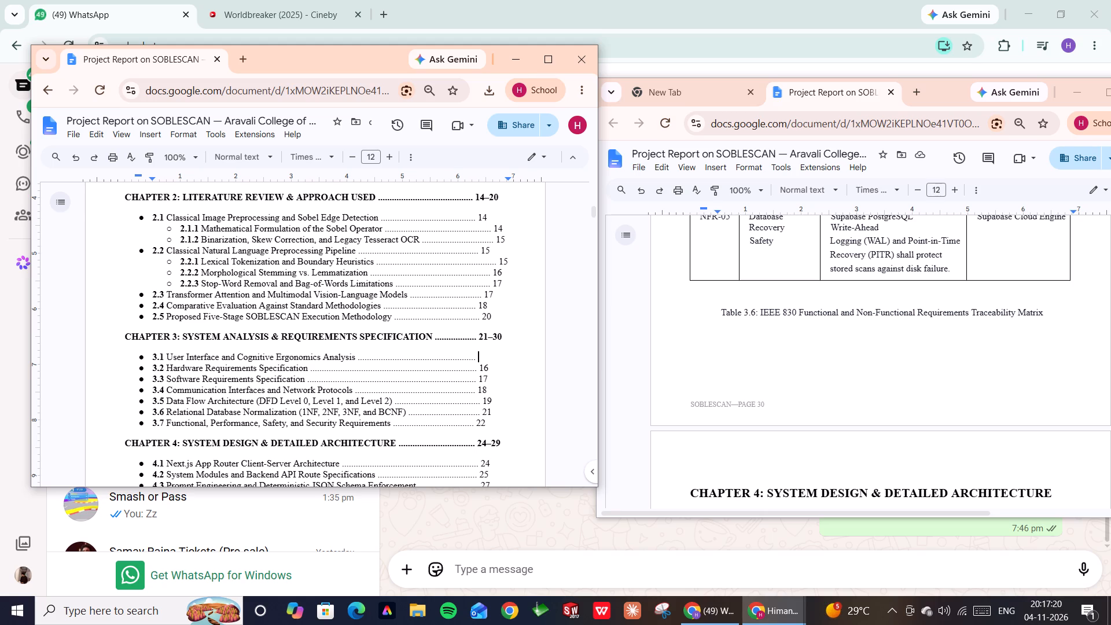
pyautogui.write('21')
pyautogui.press('Down')
pyautogui.press('BackSpace')
pyautogui.press('BackSpace')
pyautogui.write('22')
# Set the page numbers of entries 3.3 Software Requirements Specification to 23 and 3.4 Communication Interfaces and Network Protocols to 24.
pyautogui.press('Down')
pyautogui.press('BackSpace')
pyautogui.press('BackSpace')
pyautogui.write('23')
pyautogui.press('Down')
pyautogui.press('Up')
pyautogui.press('Down')
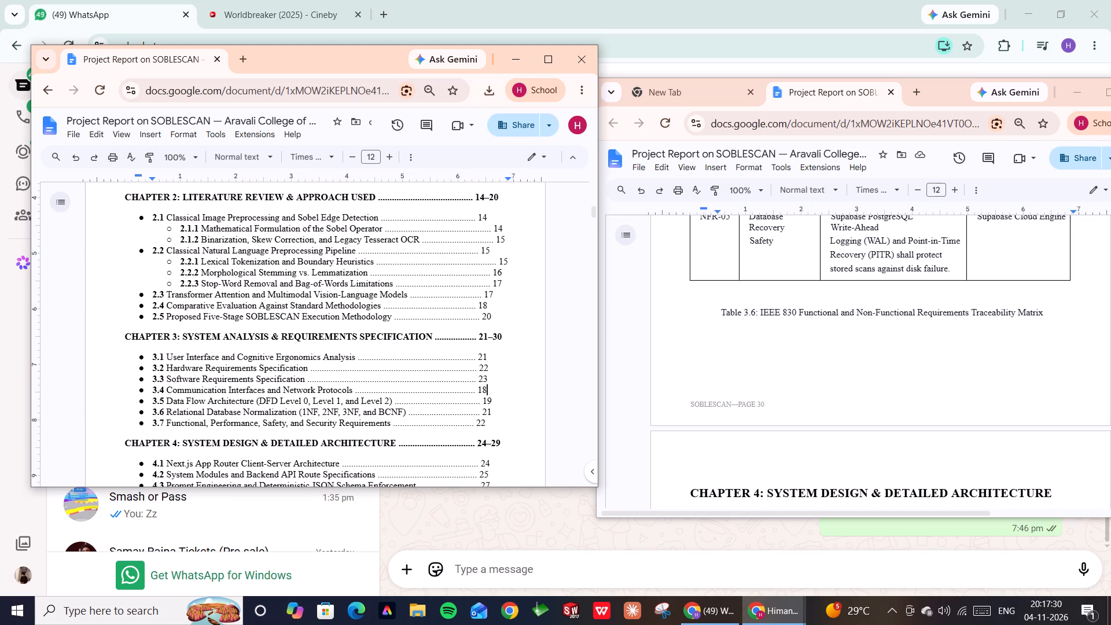
pyautogui.press('BackSpace')
pyautogui.press('BackSpace')
pyautogui.press('2')
pyautogui.press('4')
# Delete the first digit of the page number of entry 3.5 Data Flow Architecture.
pyautogui.press('Down')
pyautogui.press('BackSpace')
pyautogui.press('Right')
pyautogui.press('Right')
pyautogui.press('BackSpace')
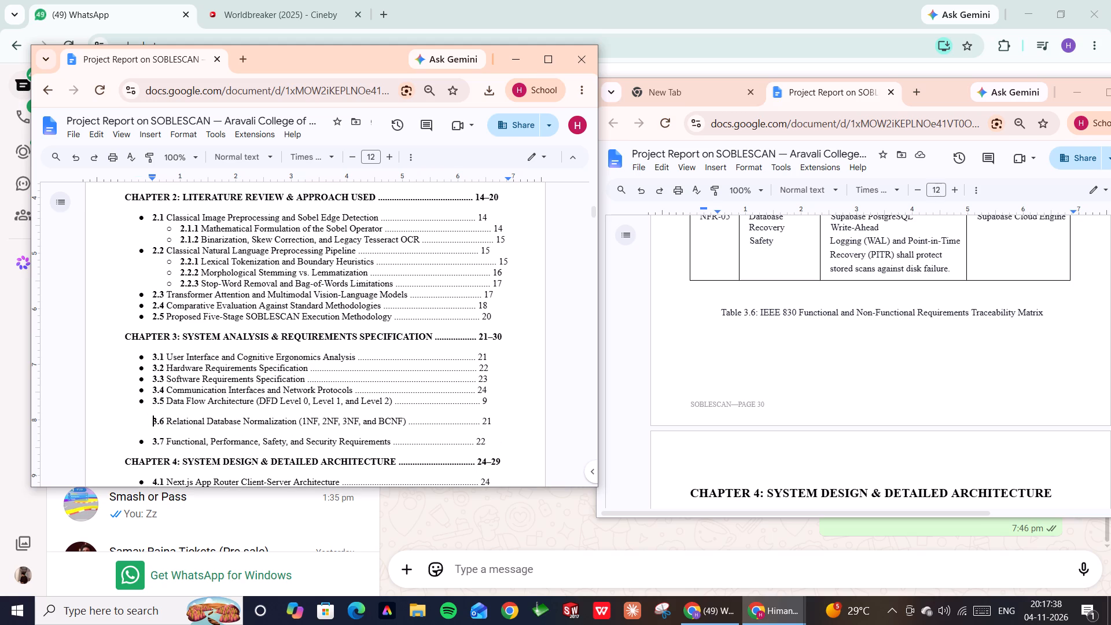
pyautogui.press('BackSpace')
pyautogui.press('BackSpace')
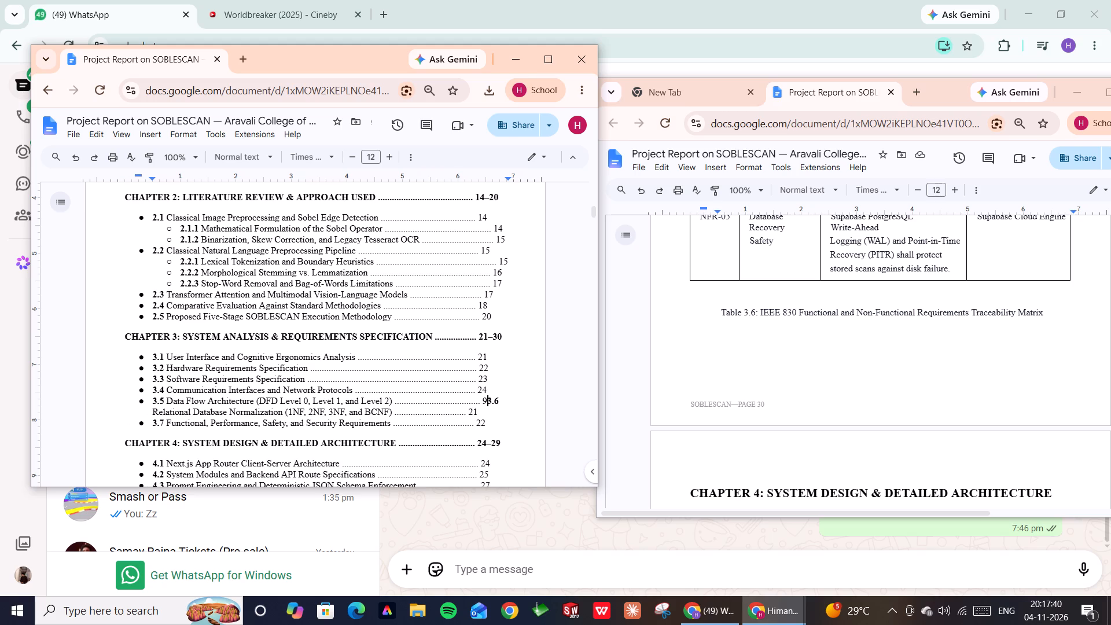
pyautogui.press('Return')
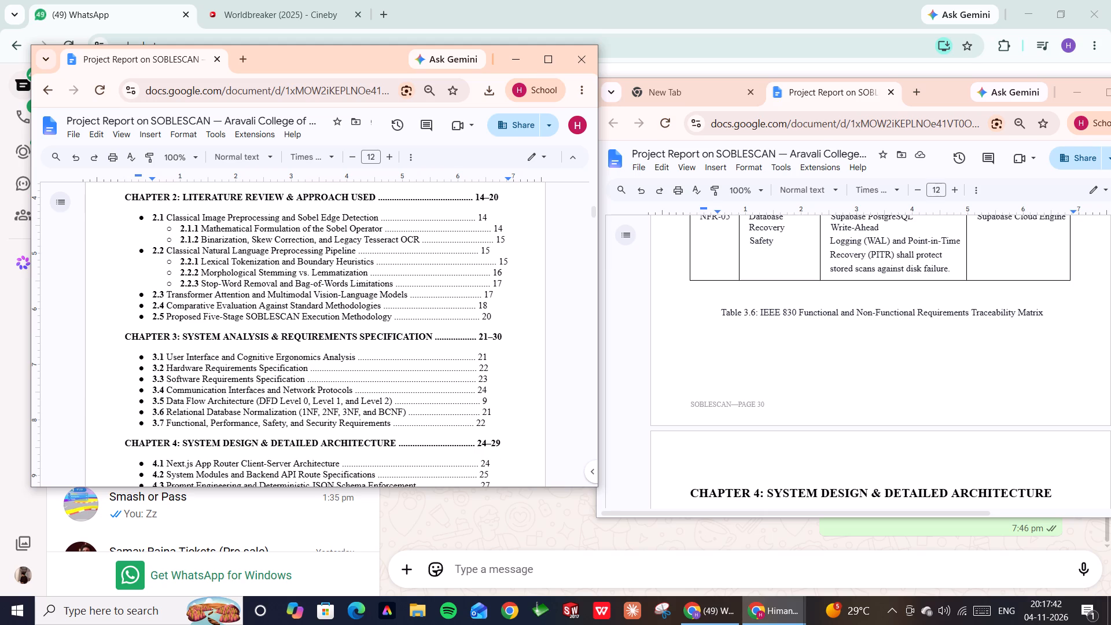
# Replace the remaining page digit of entry 3.5 Data Flow Architecture with 25.
pyautogui.press('Up')
pyautogui.press('Right')
pyautogui.press('Right')
pyautogui.press('Right')
pyautogui.press('Right')
pyautogui.press('Right')
pyautogui.press('Right')
pyautogui.press('Right')
pyautogui.press('Right')
pyautogui.press('Right')
pyautogui.press('Right')
pyautogui.press('Right')
pyautogui.press('Right')
pyautogui.press('Right')
pyautogui.press('Right')
pyautogui.press('Right')
pyautogui.press('Right')
pyautogui.press('Right')
pyautogui.press('Right')
pyautogui.press('Right')
pyautogui.press('Right')
pyautogui.press('Right')
pyautogui.press('Right')
pyautogui.press('Right')
pyautogui.press('BackSpace')
pyautogui.press('2')
pyautogui.press('4')
pyautogui.press('BackSpace')
pyautogui.press('5')
# Set the page numbers of entries 3.6 Relational Database Normalization to 27 and 3.7 Functional, Performance, Safety, and Security Requirements to 30.
pyautogui.press('Down')
pyautogui.press('BackSpace')
pyautogui.press('7')
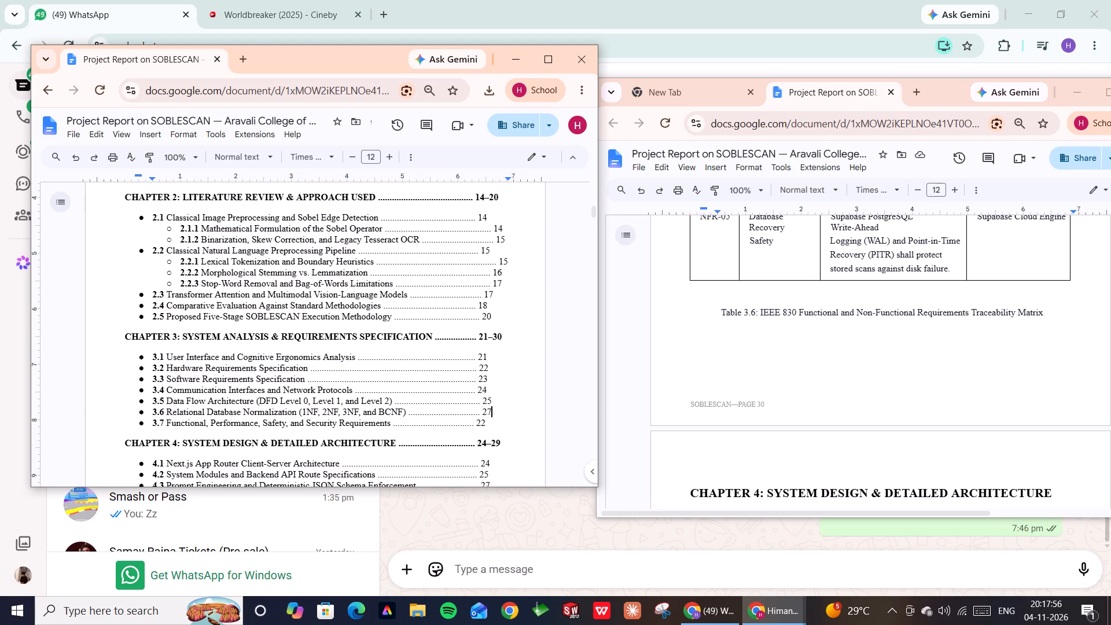
pyautogui.press('Down')
pyautogui.press('BackSpace')
pyautogui.press('BackSpace')
pyautogui.press('3')
pyautogui.press('0')
# Set the starting page of the Chapter 4: System Design & Detailed Architecture range to 31.
pyautogui.press('Down')
pyautogui.press('BackSpace')
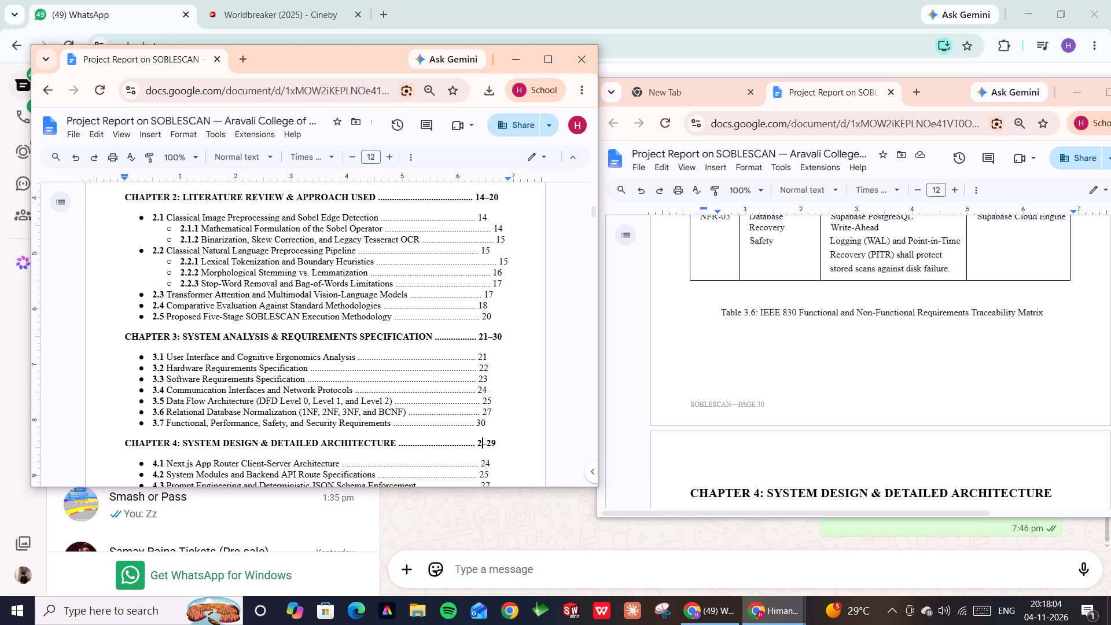
pyautogui.press('BackSpace')
pyautogui.write('31')
# Check the footer page where Chapter 4 ends and set the ending page of the Chapter 4 range to 35.
pyautogui.press('Right')
pyautogui.press('Right')
pyautogui.press('Right')
pyautogui.scroll(-3, 854, 392)
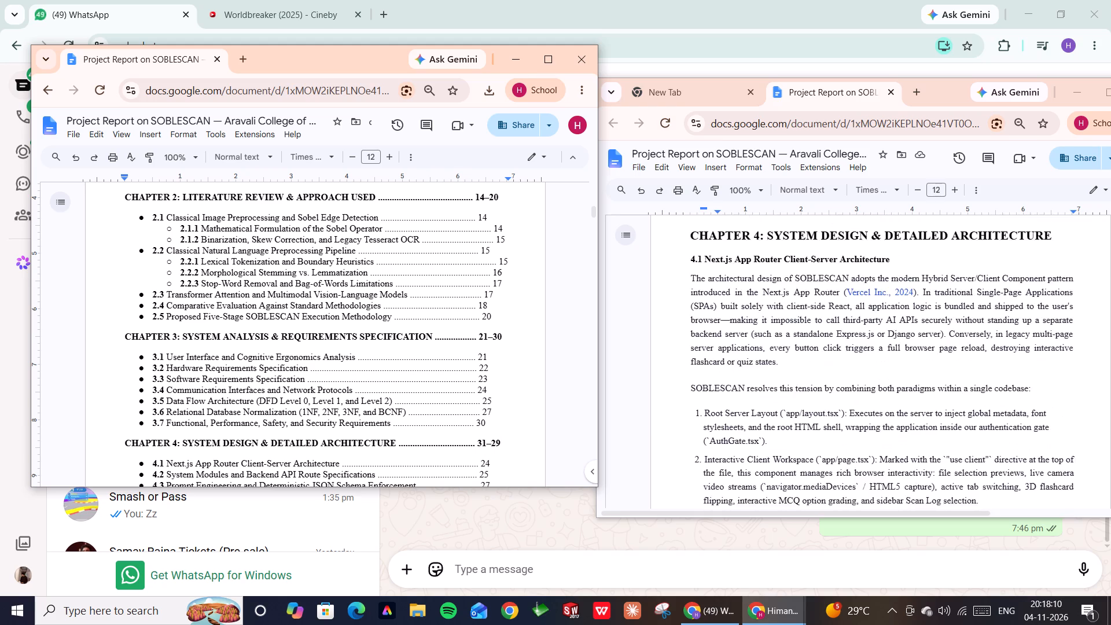
pyautogui.scroll(-12, 726, 251)
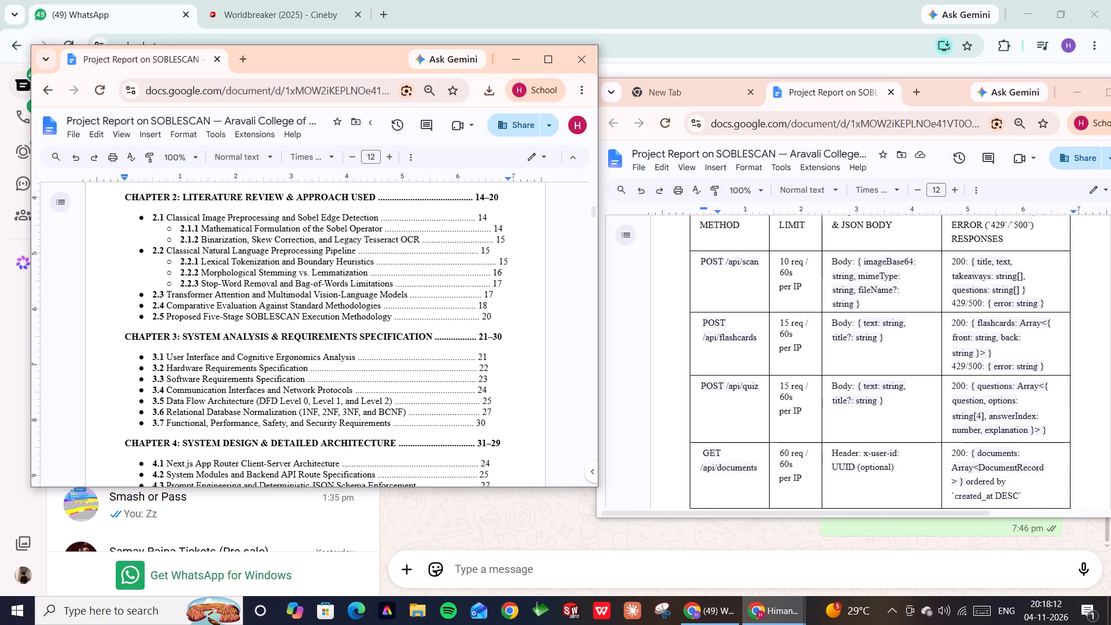
pyautogui.scroll(-11, 705, 231)
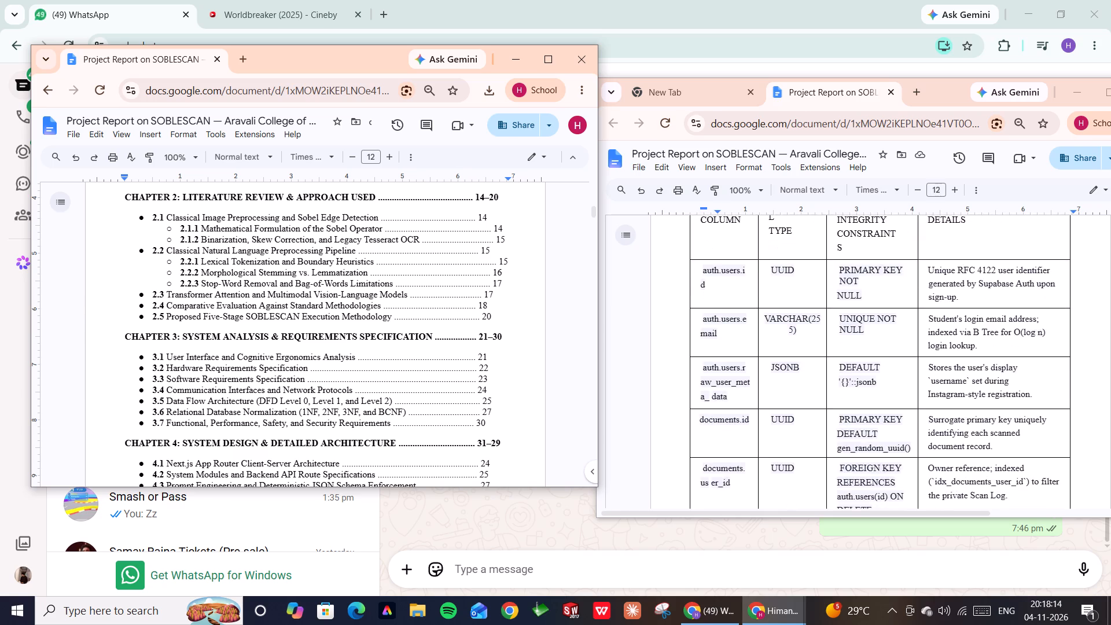
pyautogui.scroll(-11, 705, 231)
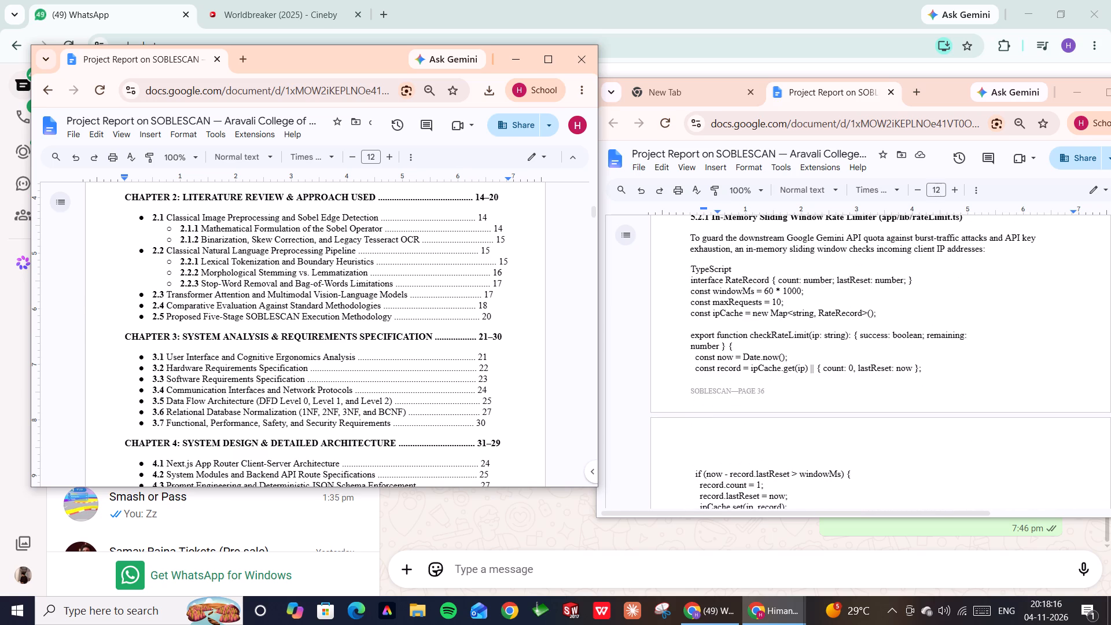
pyautogui.scroll(-5, 705, 231)
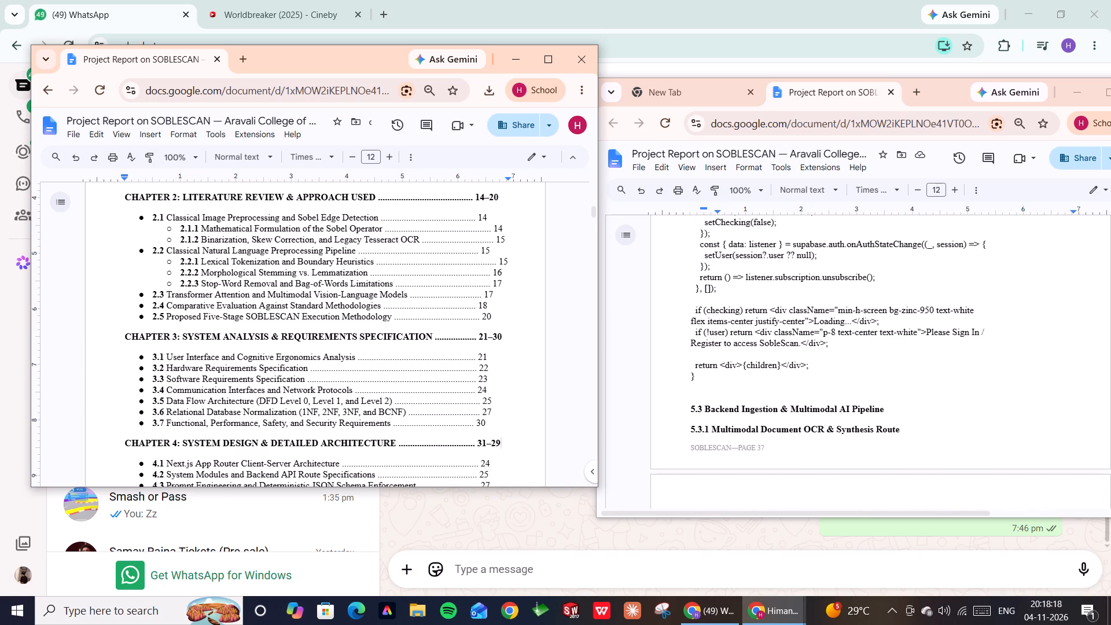
pyautogui.hscroll(2, 705, 231)
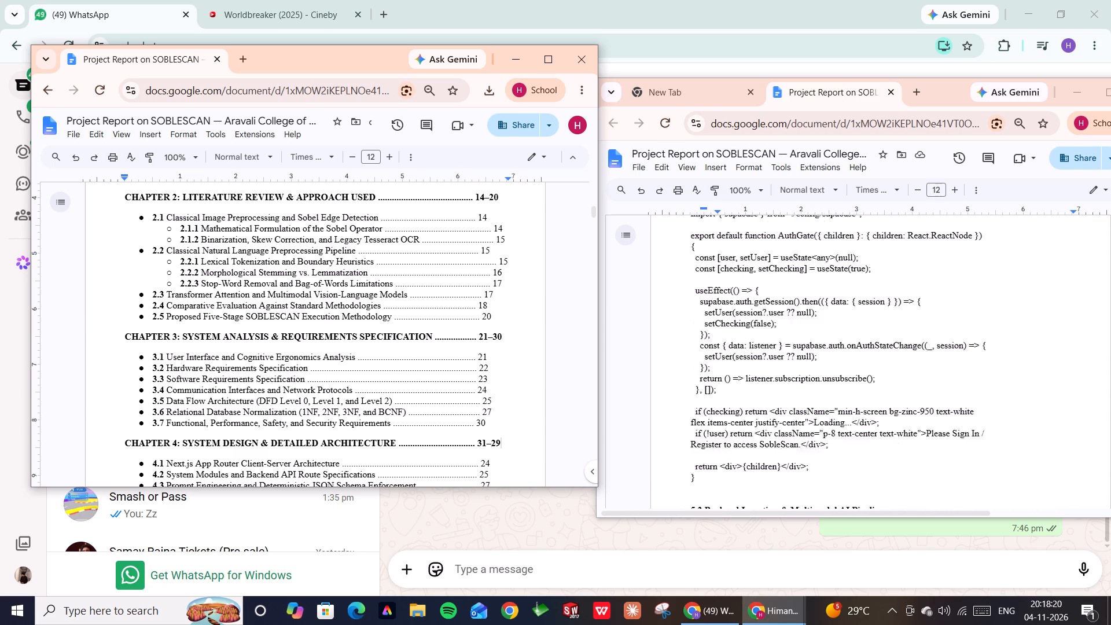
pyautogui.scroll(14, 705, 231)
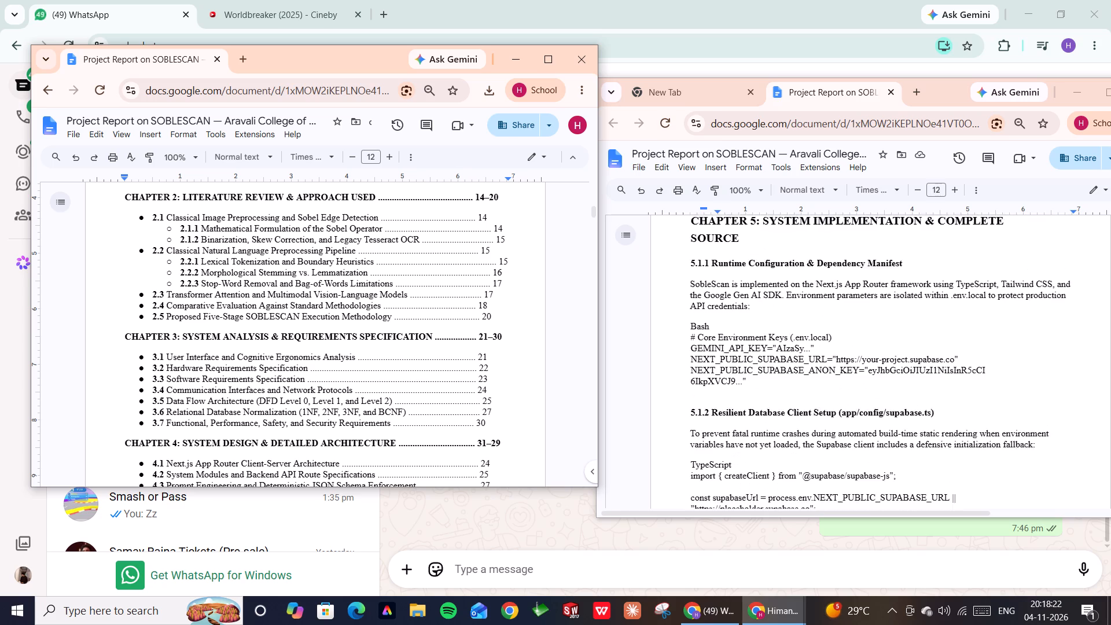
pyautogui.scroll(4, 705, 231)
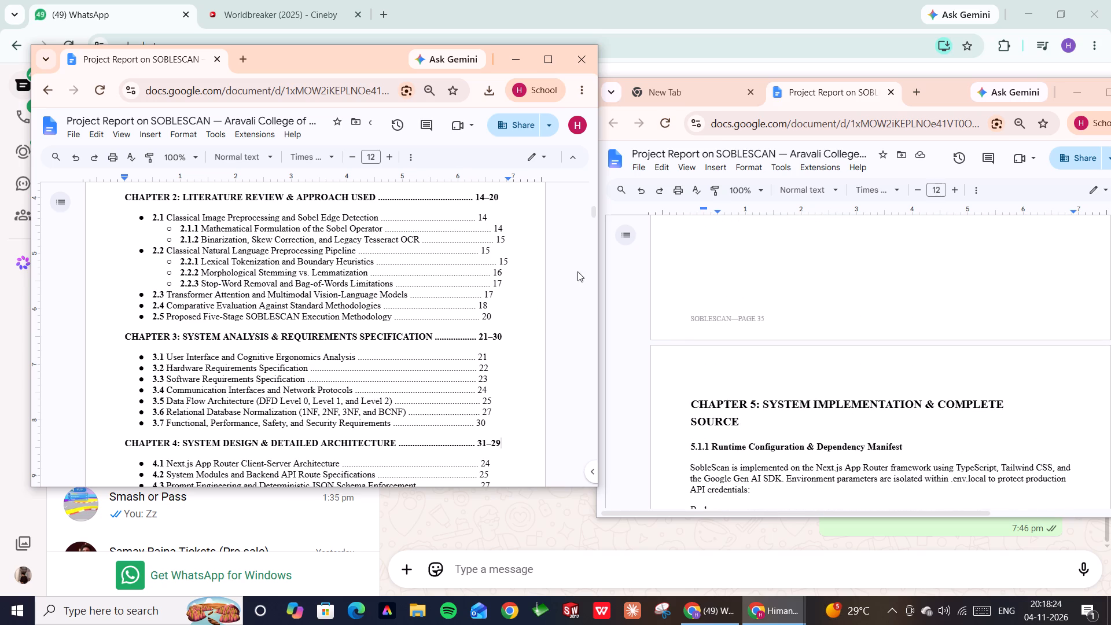
pyautogui.press('BackSpace')
pyautogui.press('5')
pyautogui.press('BackSpace')
pyautogui.press('BackSpace')
pyautogui.write('35')
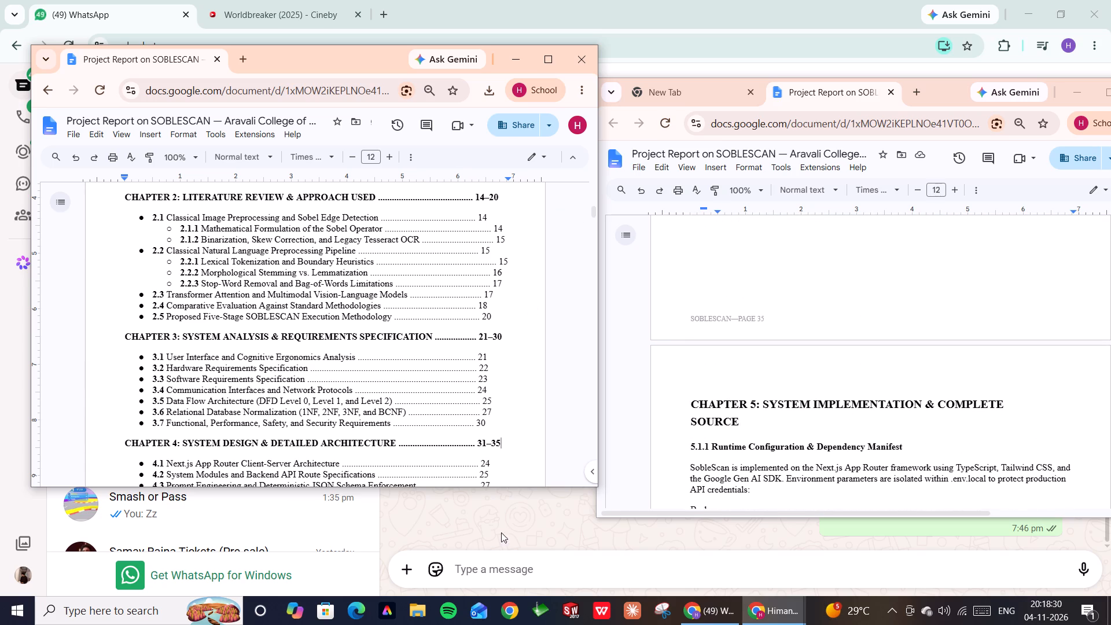
# Set the page numbers of entries 4.1 Next.js App Router Client-Server Architecture to 31 and 4.2 System Modules and Backend API Route Specifications to 32.
pyautogui.scroll(-1, 506, 448)
pyautogui.click(492, 328)
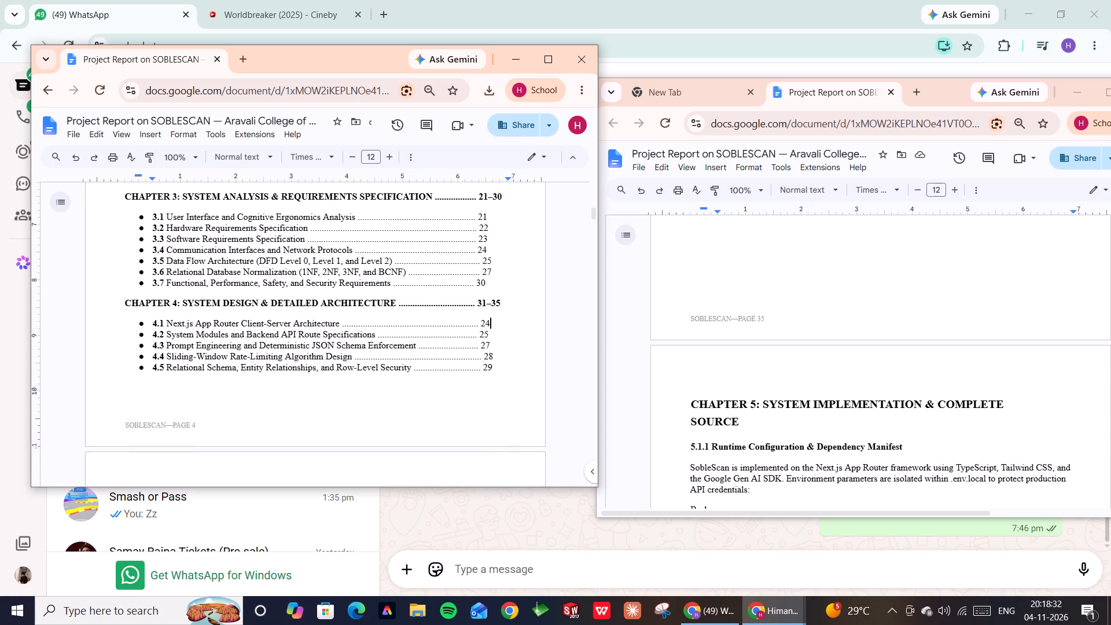
pyautogui.press('BackSpace')
pyautogui.press('BackSpace')
pyautogui.write('31')
pyautogui.press('Down')
pyautogui.press('BackSpace')
pyautogui.press('BackSpace')
pyautogui.write('32')
# Set the page numbers of entries 4.3 Prompt Engineering and Deterministic JSON Schema Enforcement to 33 and 4.4 Sliding-Window Rate-Limiting Algorithm Design to 34.
pyautogui.press('Down')
pyautogui.press('BackSpace')
pyautogui.press('BackSpace')
pyautogui.write('33')
pyautogui.press('Down')
pyautogui.press('Right')
pyautogui.press('BackSpace')
pyautogui.press('BackSpace')
pyautogui.write('34')
# Set the page number of entry 4.5 Relational Schema, Entity Relationships, and Row-Level Security to 35.
pyautogui.press('Down')
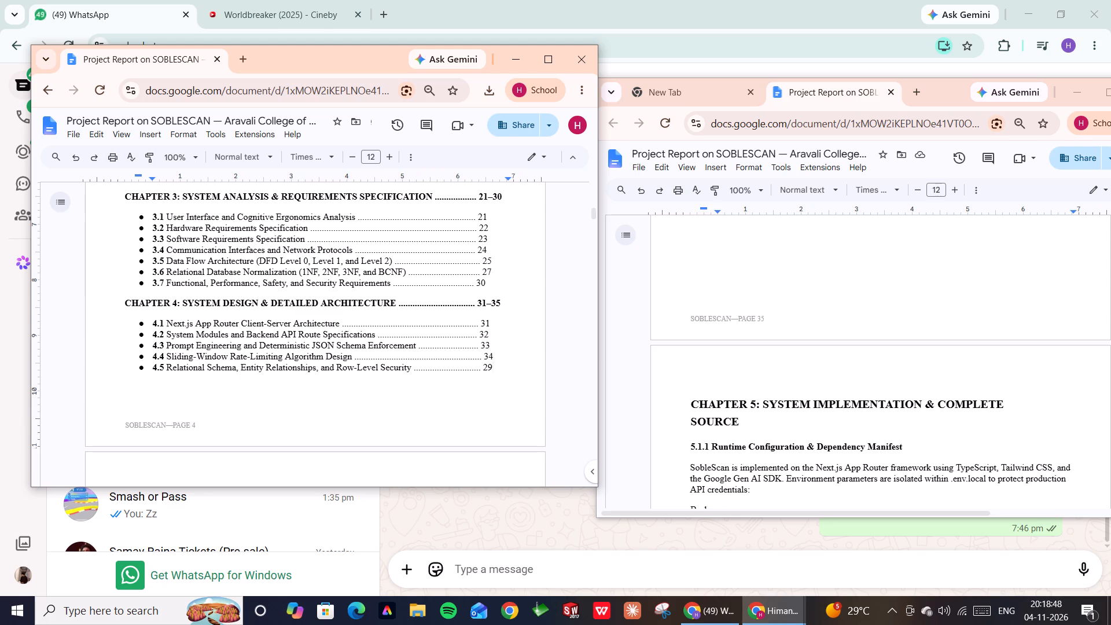
pyautogui.press('BackSpace')
pyautogui.press('BackSpace')
pyautogui.write('35')
# Set the starting page of the Chapter 5: System Implementation & Complete Source range to 36.
pyautogui.press('Down')
pyautogui.press('Down')
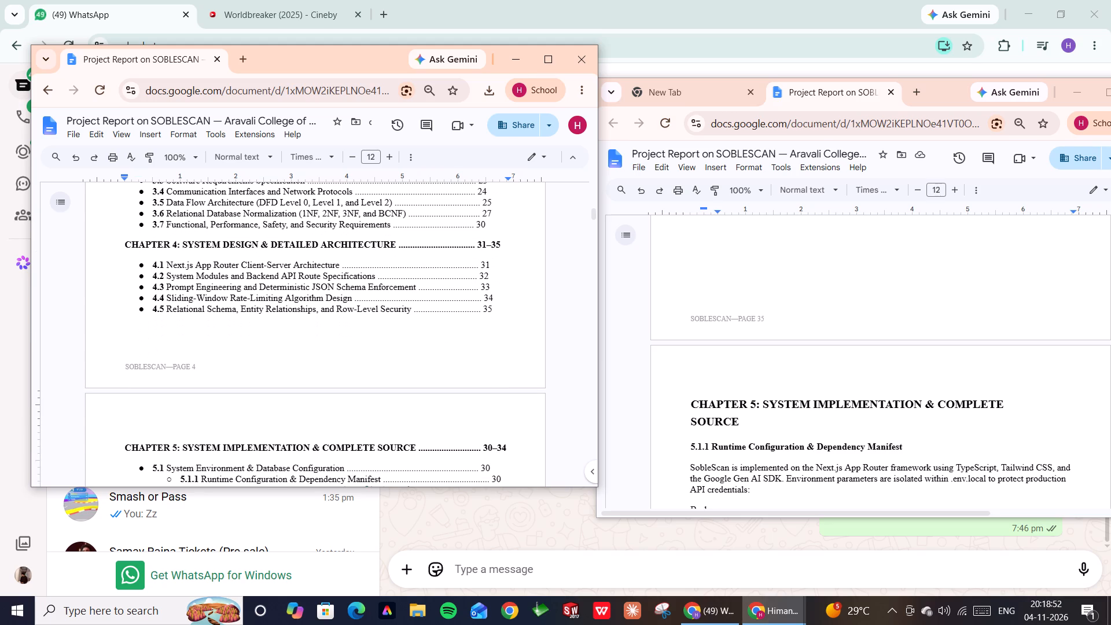
pyautogui.press('BackSpace')
pyautogui.press('BackSpace')
pyautogui.write('36')
# Check the footer page where Chapter 5 ends and set the ending page of the Chapter 5 range to 40.
pyautogui.scroll(-13, 856, 321)
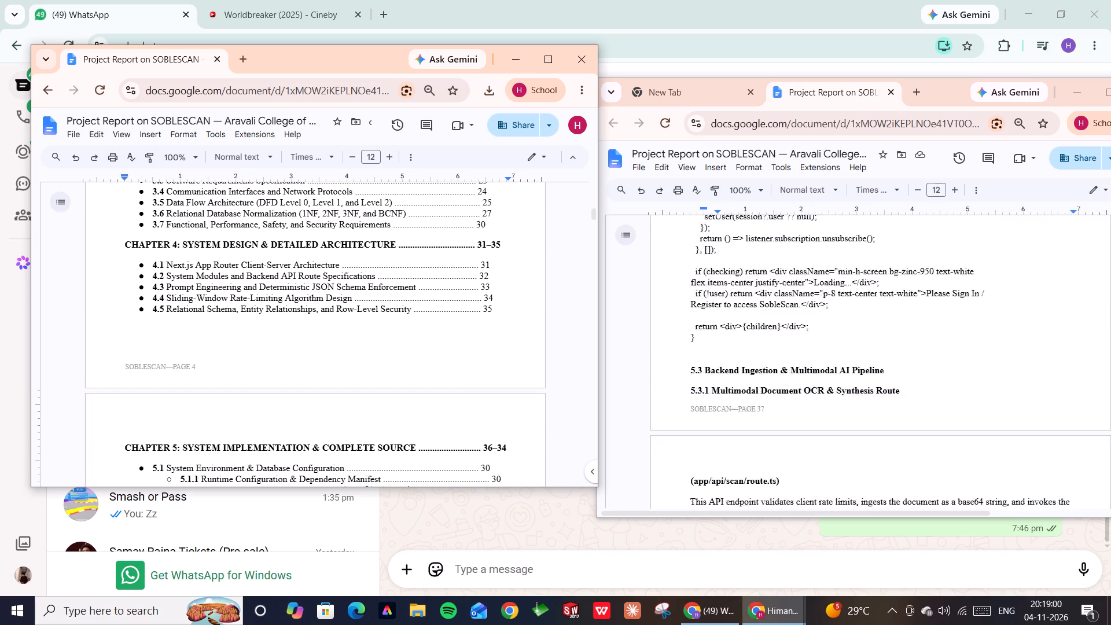
pyautogui.scroll(-15, 856, 321)
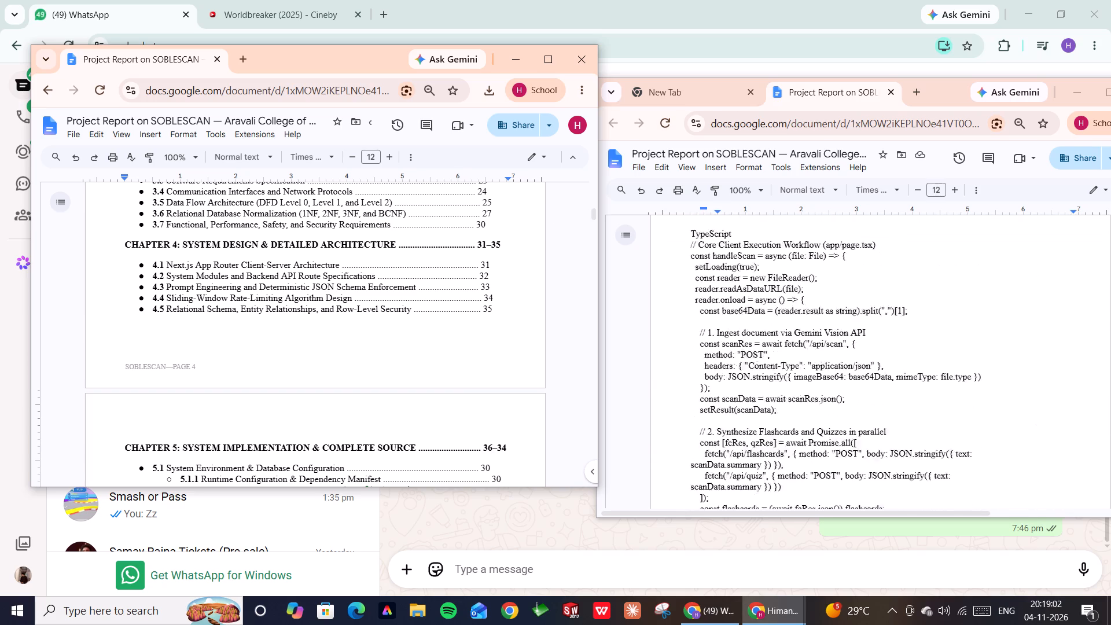
pyautogui.scroll(-7, 856, 321)
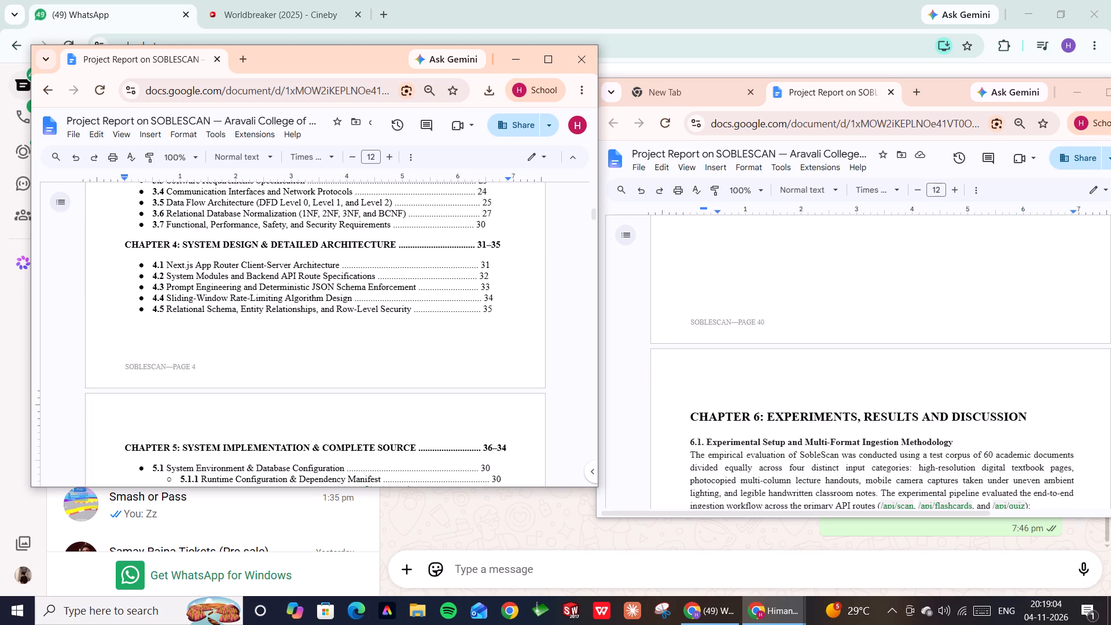
pyautogui.press('Right')
pyautogui.press('Right')
pyautogui.press('Right')
pyautogui.press('BackSpace')
pyautogui.press('BackSpace')
pyautogui.write('40')
# Set the page number of entry 5.1 System Environment & Database Configuration to 36.
pyautogui.press('Down')
pyautogui.press('BackSpace')
pyautogui.press('BackSpace')
pyautogui.write('36')
# Set the page number of entry 5.1.1 Runtime Configuration & Dependency Manifest to 36.
pyautogui.press('Down')
pyautogui.press('Right')
pyautogui.press('Right')
pyautogui.press('Right')
pyautogui.press('BackSpace')
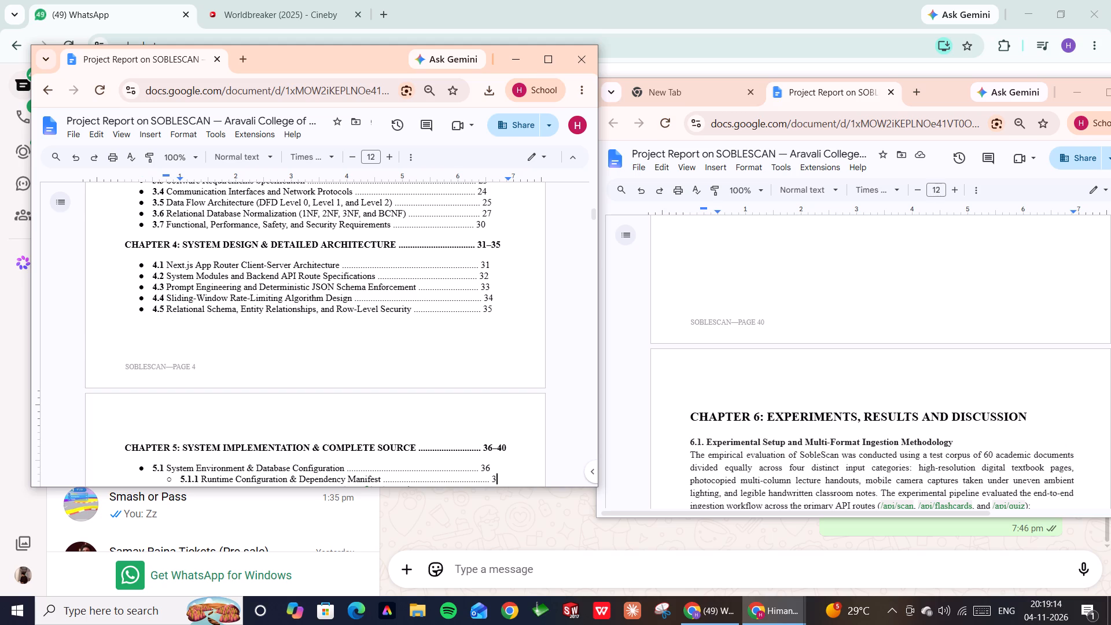
pyautogui.press('7')
pyautogui.scroll(-1, 856, 321)
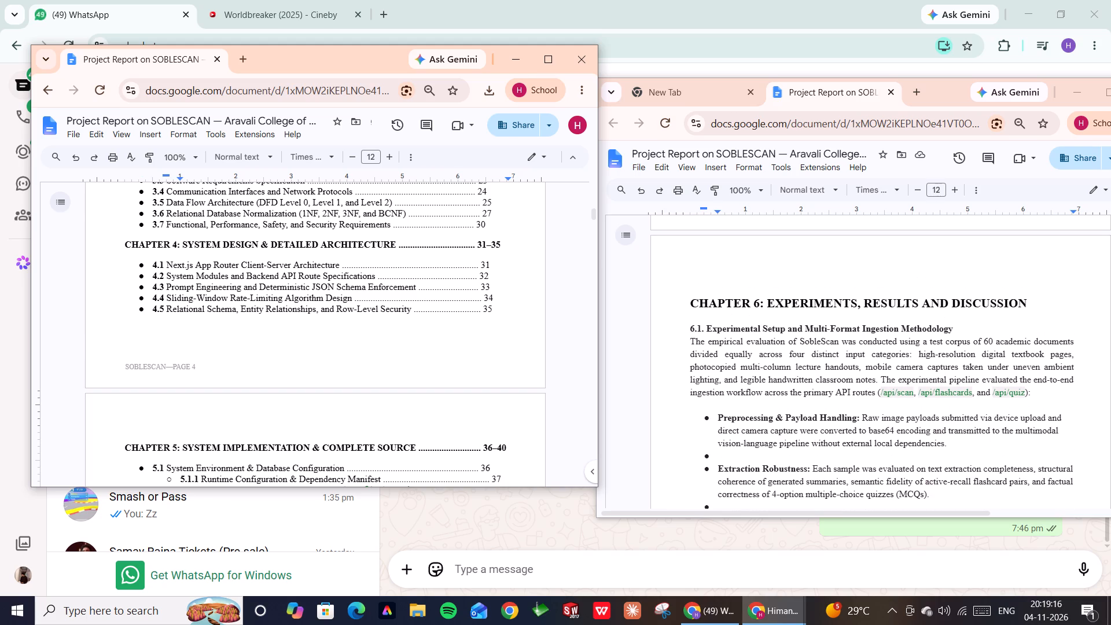
pyautogui.scroll(-1, 499, 364)
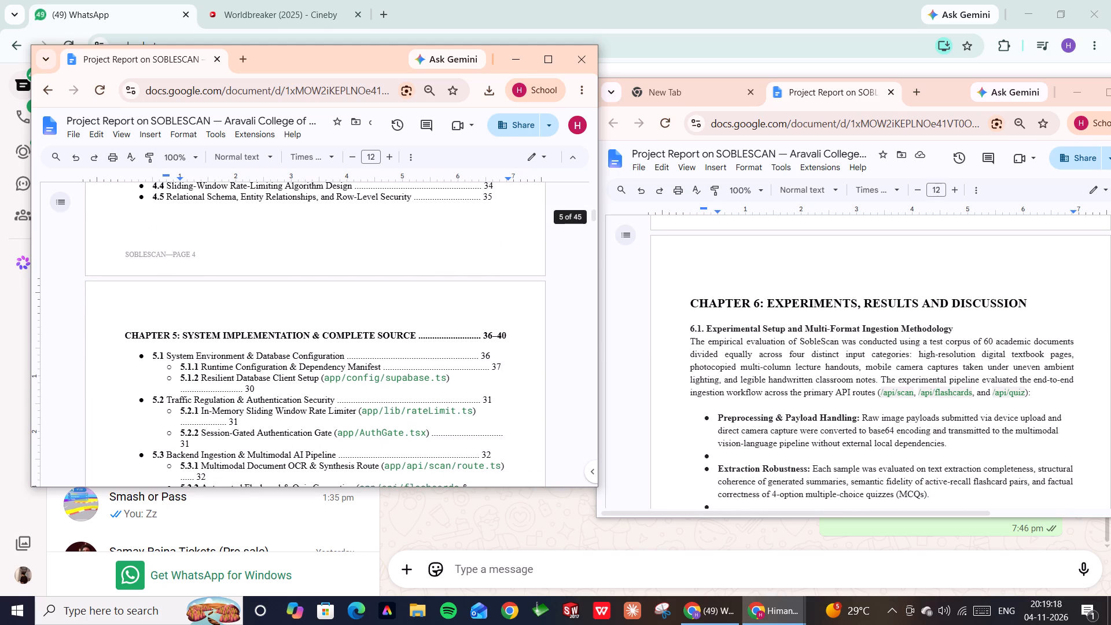
pyautogui.scroll(-1, 521, 363)
pyautogui.press('BackSpace')
pyautogui.press('6')
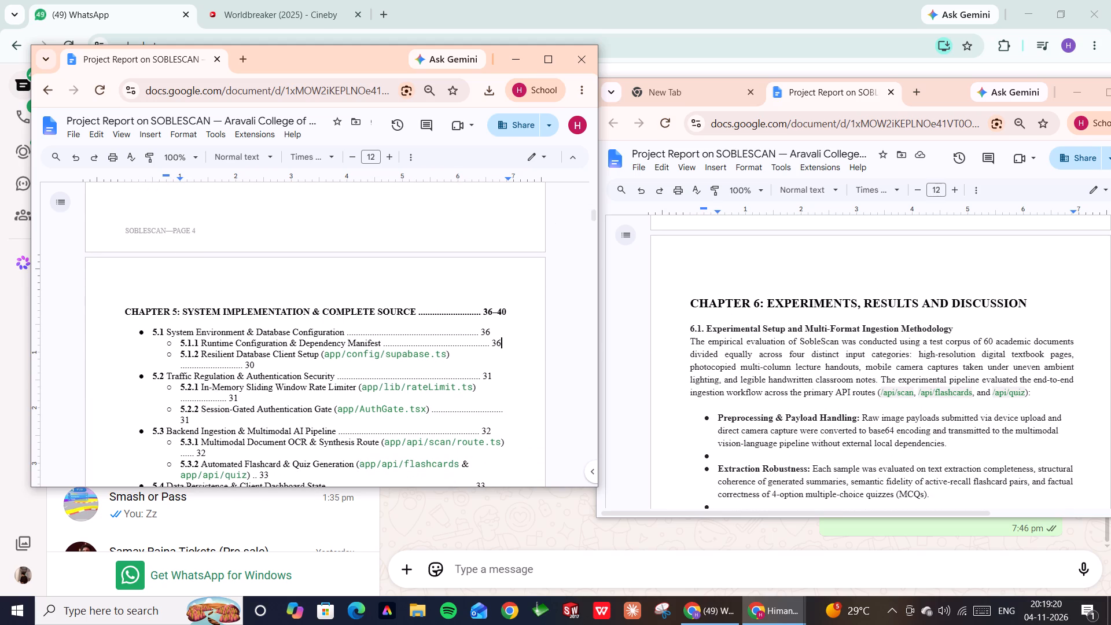
# Set the page number of entry 5.1.2 Resilient Database Client Setup to 36.
pyautogui.press('Down')
pyautogui.press('Down')
pyautogui.press('BackSpace')
pyautogui.press('6')
# Set the page number of entry 5.2 Traffic Regulation & Authentication Security to 37.
pyautogui.press('Down')
pyautogui.press('Right')
pyautogui.press('Right')
pyautogui.press('Right')
pyautogui.press('Right')
pyautogui.press('Right')
pyautogui.press('Right')
pyautogui.press('Right')
pyautogui.press('Right')
pyautogui.press('Right')
pyautogui.press('Right')
pyautogui.press('Right')
pyautogui.press('Right')
pyautogui.press('Right')
pyautogui.press('Right')
pyautogui.press('Right')
pyautogui.press('Right')
pyautogui.press('Right')
pyautogui.press('Right')
pyautogui.press('Right')
pyautogui.press('Right')
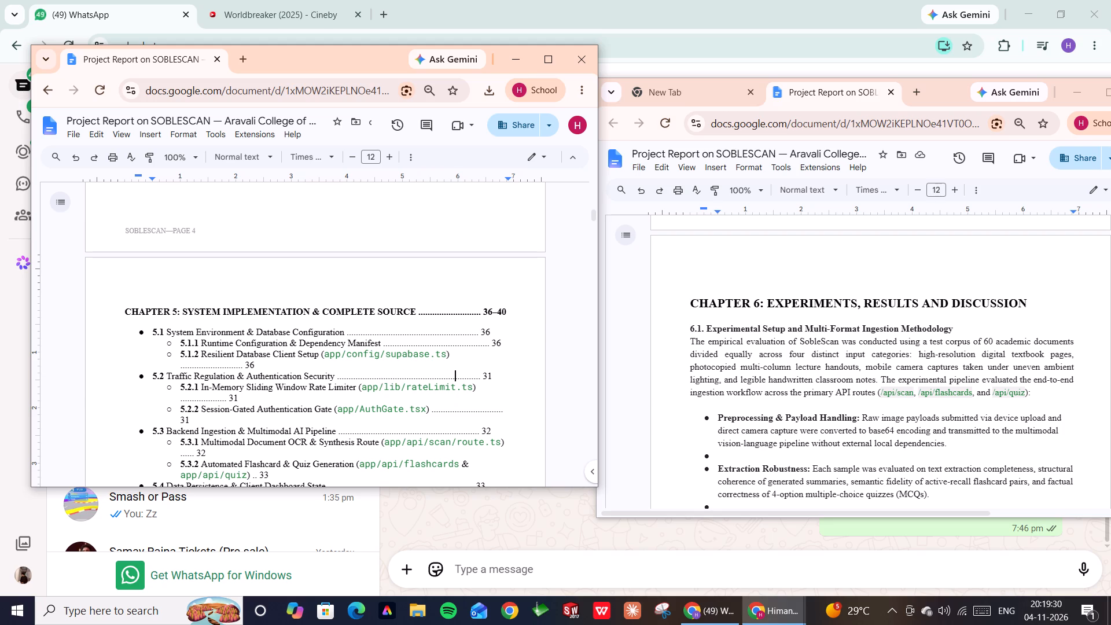
pyautogui.press('BackSpace')
pyautogui.press('7')
# Set the page numbers of entries 5.2.1 In-Memory Sliding Window Rate Limiter and 5.2.2 Session-Gated Authentication Gate to 37.
pyautogui.press('Down')
pyautogui.press('Down')
pyautogui.press('BackSpace')
pyautogui.press('7')
pyautogui.press('Down')
pyautogui.press('Down')
pyautogui.press('BackSpace')
pyautogui.press('7')
# Set the page number of entry 5.3 Backend Ingestion & Multimodal AI Pipeline to 38.
pyautogui.press('Down')
pyautogui.press('Right')
pyautogui.press('Right')
pyautogui.press('Right')
pyautogui.press('Right')
pyautogui.press('Right')
pyautogui.press('Right')
pyautogui.press('Right')
pyautogui.press('Right')
pyautogui.press('Right')
pyautogui.press('Right')
pyautogui.press('Right')
pyautogui.press('Right')
pyautogui.press('Right')
pyautogui.press('Right')
pyautogui.press('Right')
pyautogui.press('Right')
pyautogui.press('Right')
pyautogui.press('Right')
pyautogui.press('Right')
pyautogui.press('Right')
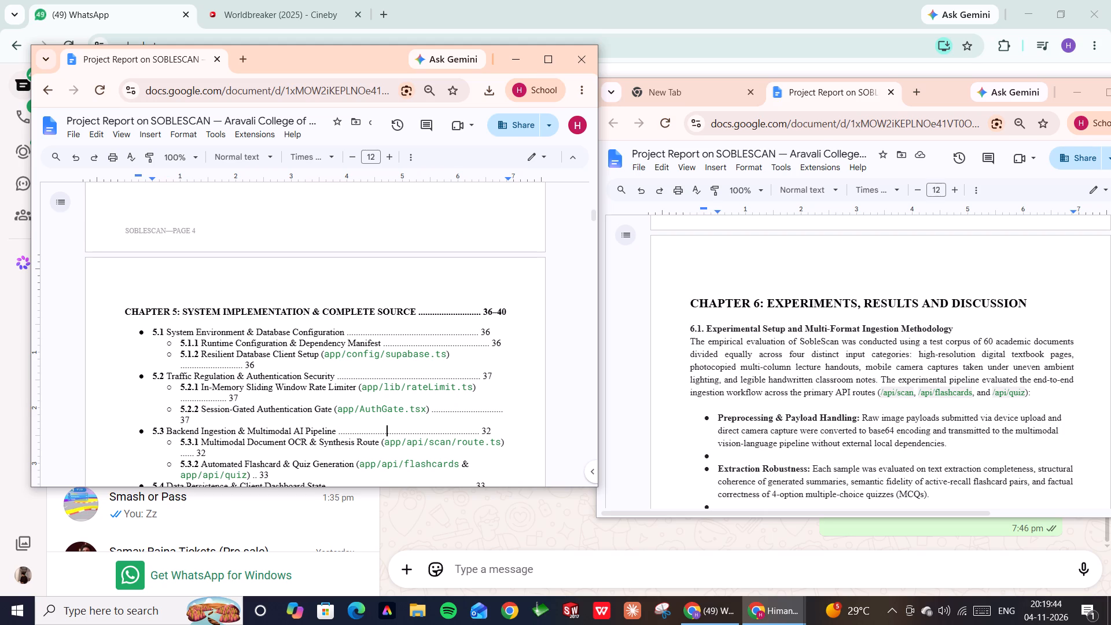
pyautogui.press('Right')
pyautogui.press('BackSpace')
pyautogui.press('8')
# Set the page number of entry 5.3.1 Multimodal Document OCR & Synthesis Route to 38.
pyautogui.press('Down')
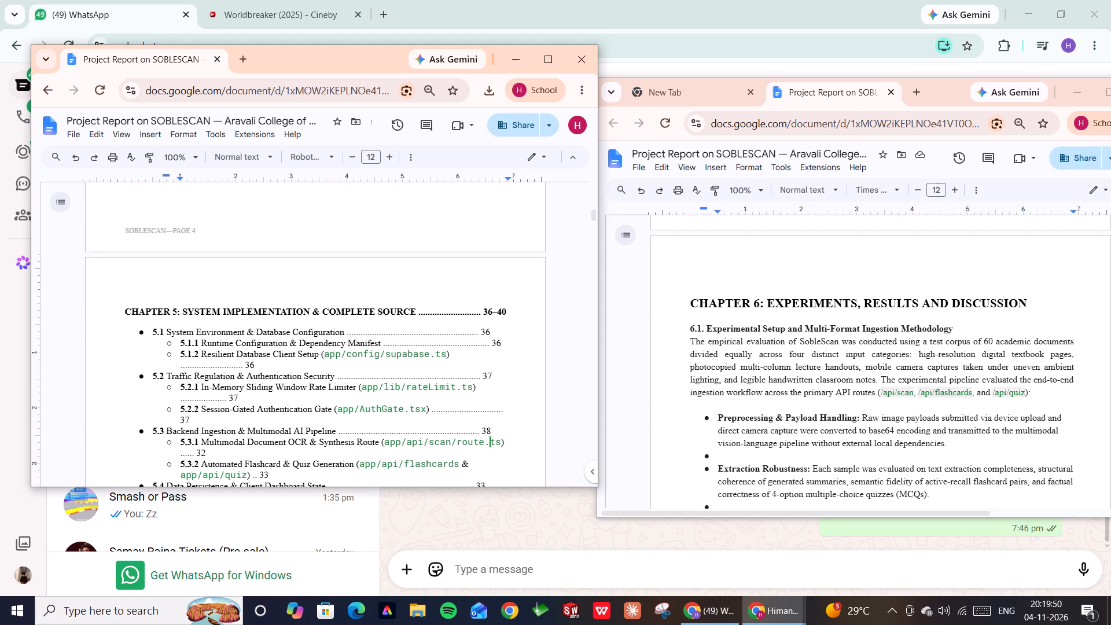
pyautogui.press('Down')
pyautogui.press('BackSpace')
pyautogui.press('8')
# Set the page number of entry 5.3.2 Automated Flashcard & Quiz Generation to 39.
pyautogui.press('Down')
pyautogui.press('Right')
pyautogui.press('Down')
pyautogui.press('Right')
pyautogui.press('Right')
pyautogui.press('Right')
pyautogui.press('Right')
pyautogui.press('Right')
pyautogui.press('Right')
pyautogui.press('Right')
pyautogui.press('Right')
pyautogui.press('Right')
pyautogui.press('Right')
pyautogui.press('Right')
pyautogui.press('Right')
pyautogui.press('Right')
pyautogui.press('BackSpace')
pyautogui.press('9')
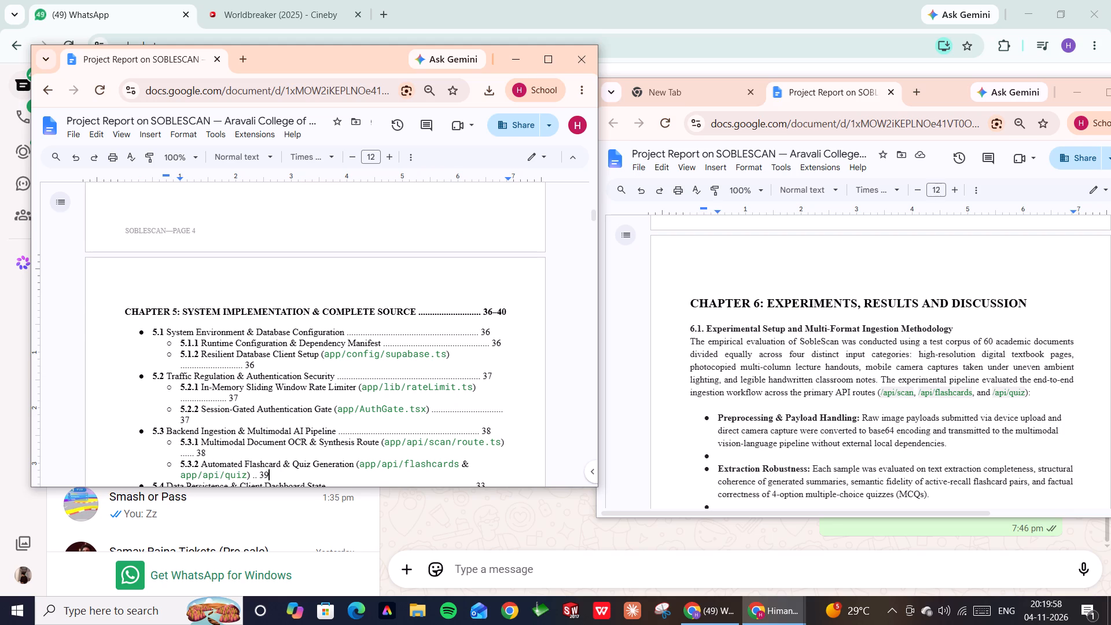
# Set the page number of entry 5.4 Data Persistence & Client Dashboard State to 40.
pyautogui.press('Down')
pyautogui.press('Right')
pyautogui.press('Right')
pyautogui.press('Right')
pyautogui.press('Right')
pyautogui.press('Right')
pyautogui.press('Right')
pyautogui.press('Right')
pyautogui.press('Right')
pyautogui.press('Right')
pyautogui.press('Right')
pyautogui.press('Right')
pyautogui.press('Right')
pyautogui.press('Right')
pyautogui.press('Right')
pyautogui.press('Right')
pyautogui.press('Right')
pyautogui.press('Right')
pyautogui.press('Right')
pyautogui.press('Right')
pyautogui.press('Right')
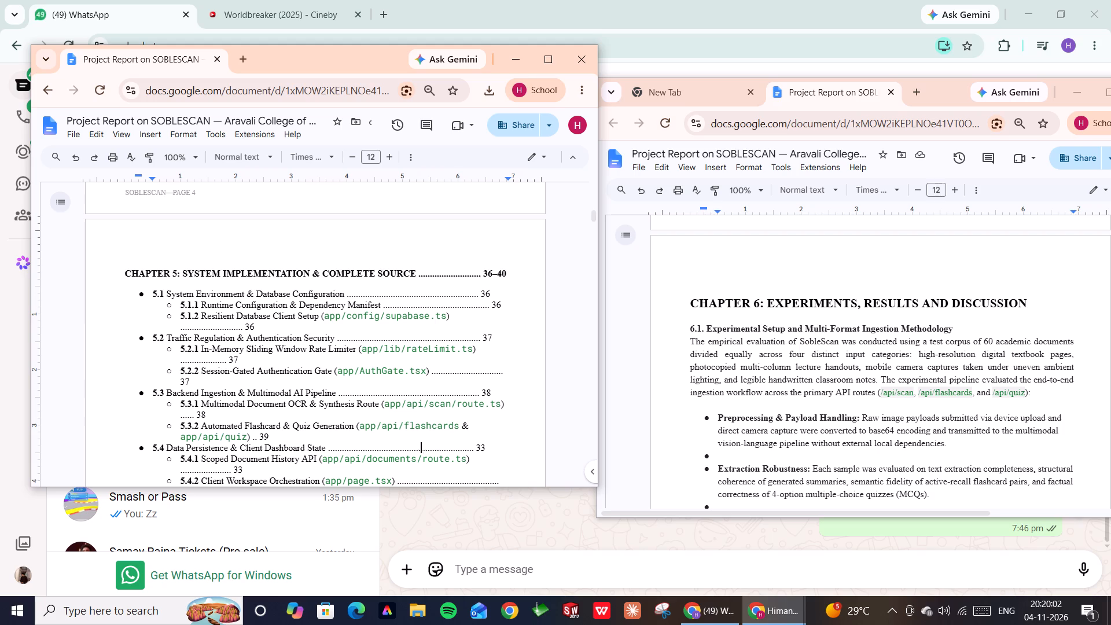
pyautogui.press('Right')
pyautogui.press('BackSpace')
pyautogui.press('BackSpace')
pyautogui.press('4')
pyautogui.press('0')
# Set the page numbers of entries 5.4.1 Scoped Document History API and 5.4.2 Client Workspace Orchestration to 40.
pyautogui.press('Down')
pyautogui.press('Down')
pyautogui.press('BackSpace')
pyautogui.press('BackSpace')
pyautogui.press('4')
pyautogui.press('0')
pyautogui.press('Down')
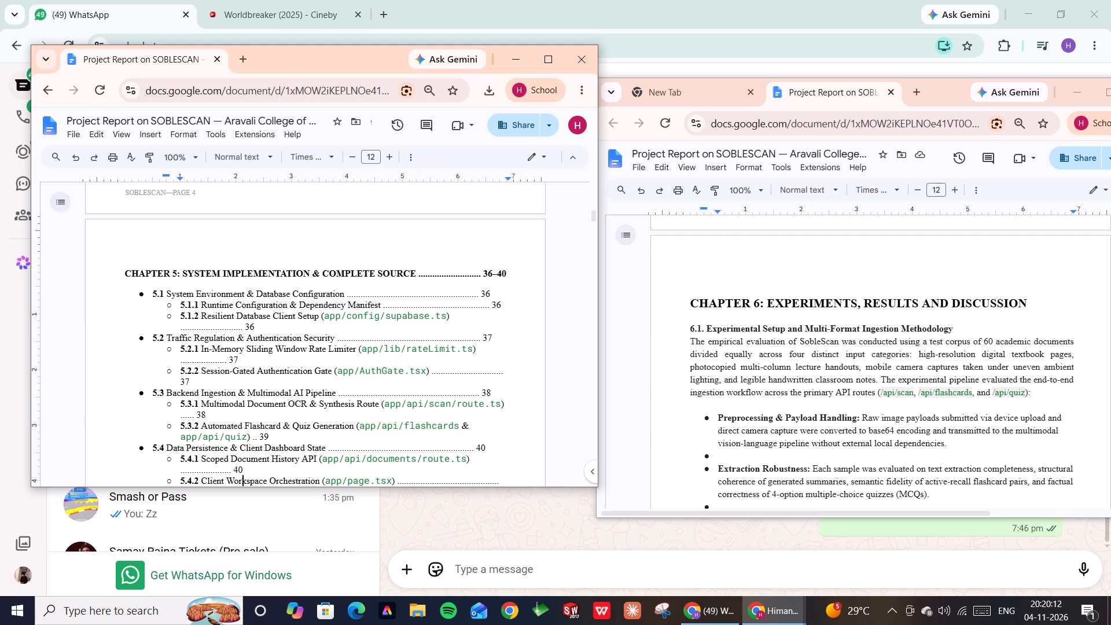
pyautogui.press('Down')
pyautogui.press('BackSpace')
pyautogui.press('BackSpace')
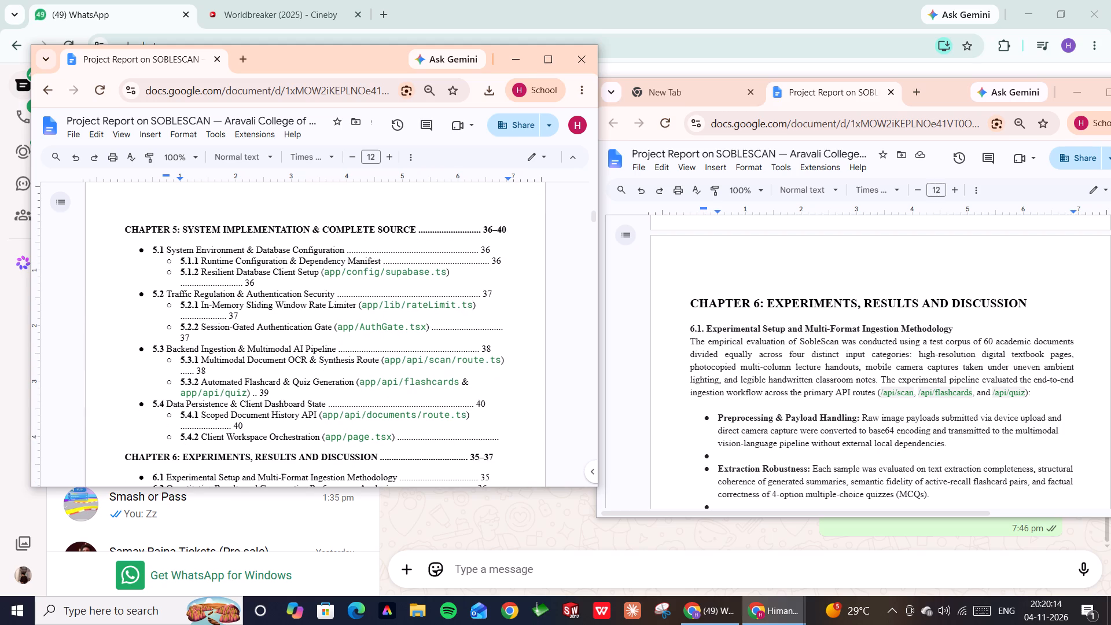
pyautogui.press('4')
pyautogui.press('0')
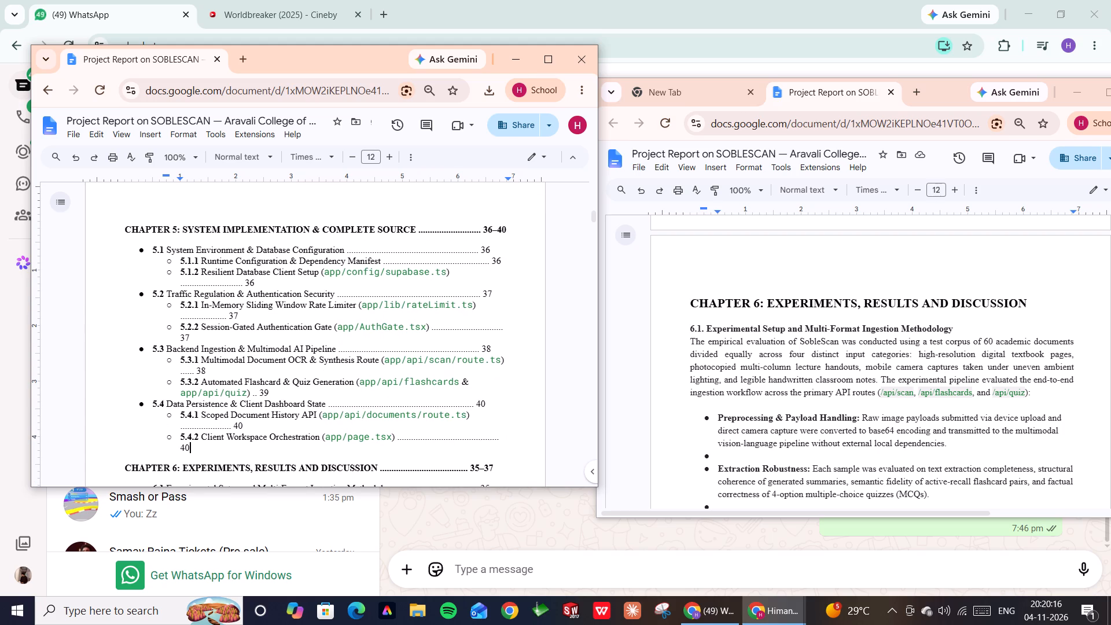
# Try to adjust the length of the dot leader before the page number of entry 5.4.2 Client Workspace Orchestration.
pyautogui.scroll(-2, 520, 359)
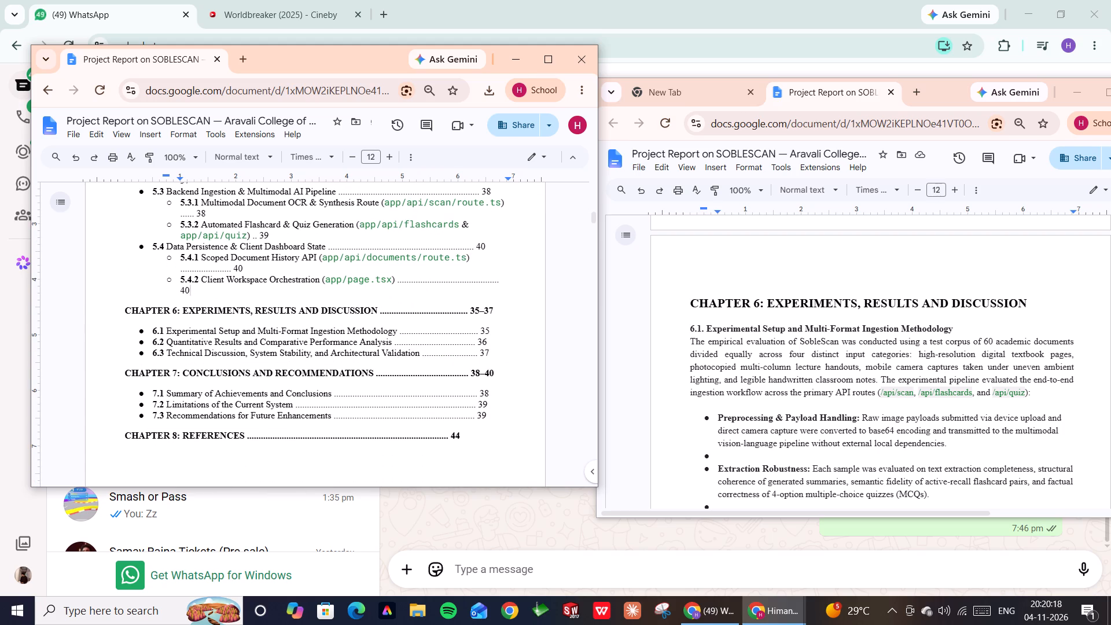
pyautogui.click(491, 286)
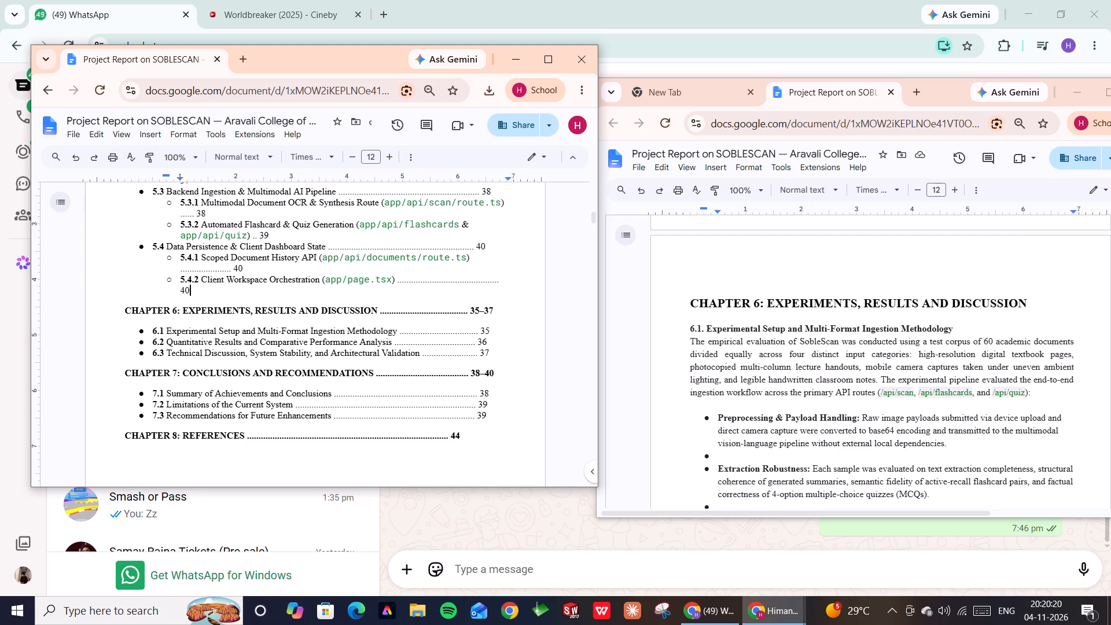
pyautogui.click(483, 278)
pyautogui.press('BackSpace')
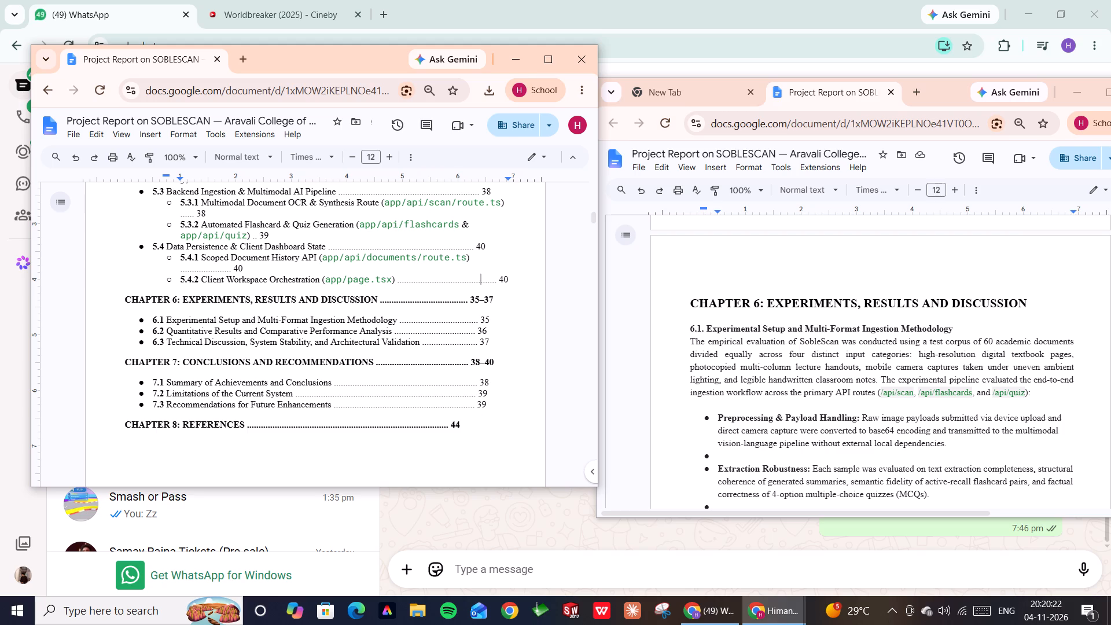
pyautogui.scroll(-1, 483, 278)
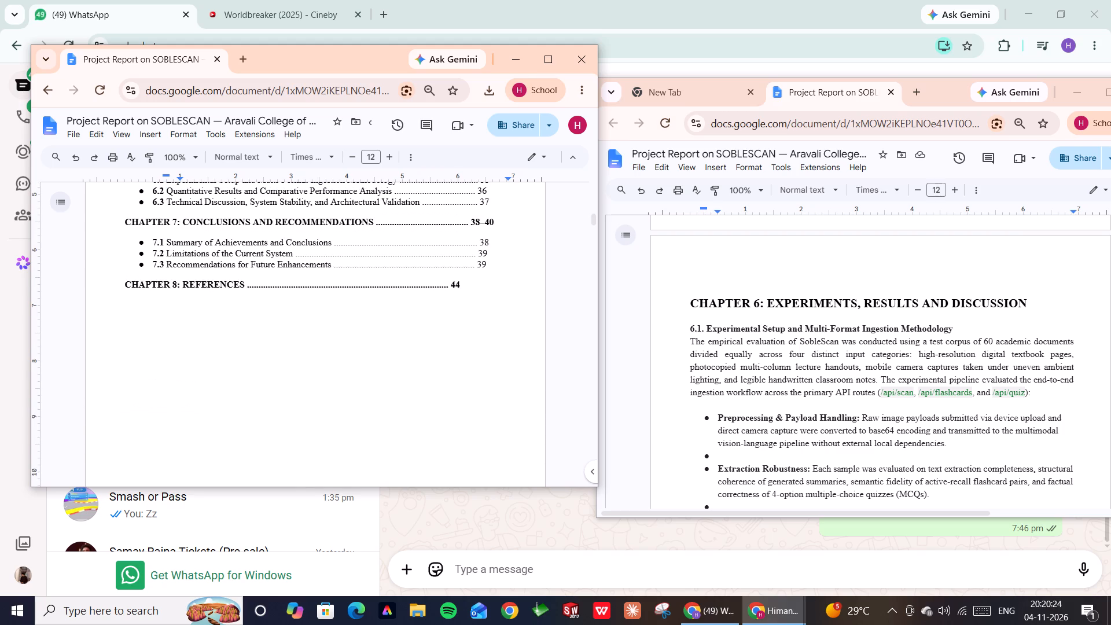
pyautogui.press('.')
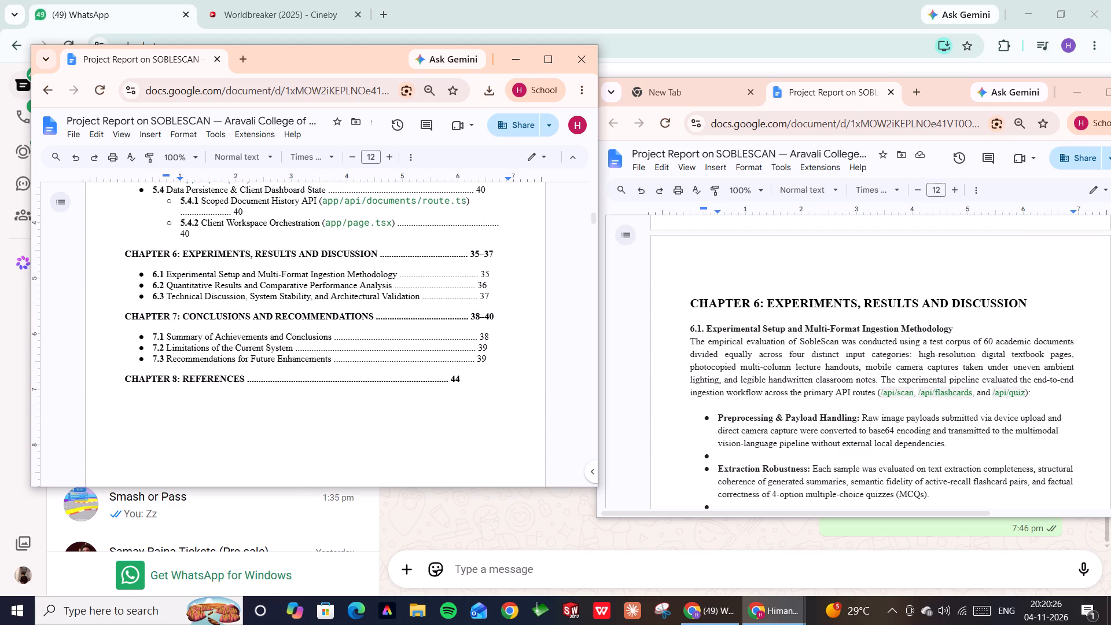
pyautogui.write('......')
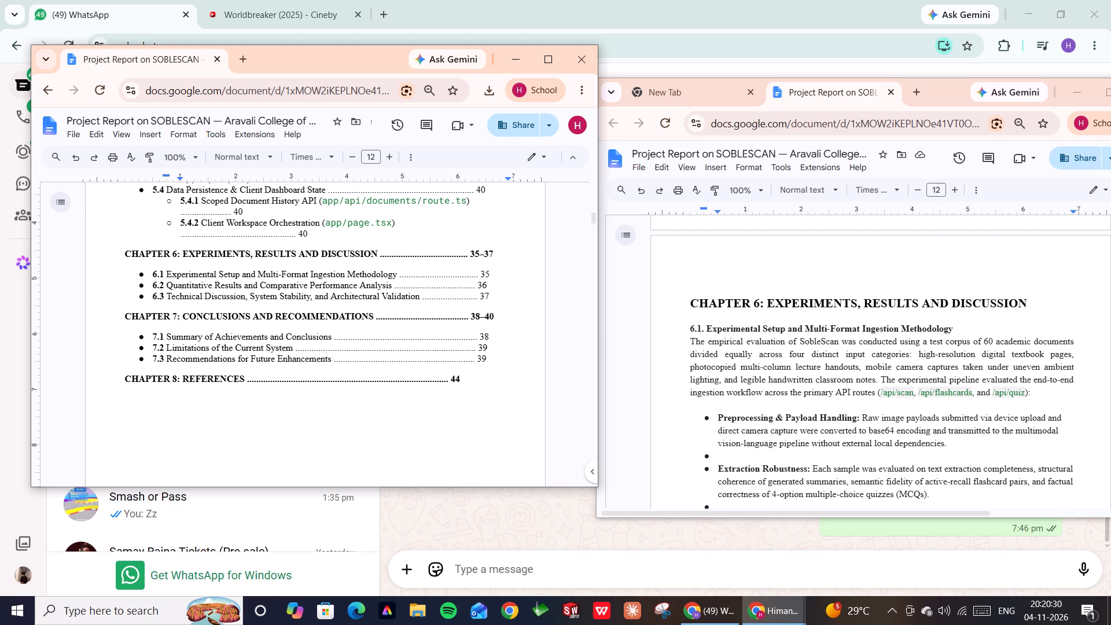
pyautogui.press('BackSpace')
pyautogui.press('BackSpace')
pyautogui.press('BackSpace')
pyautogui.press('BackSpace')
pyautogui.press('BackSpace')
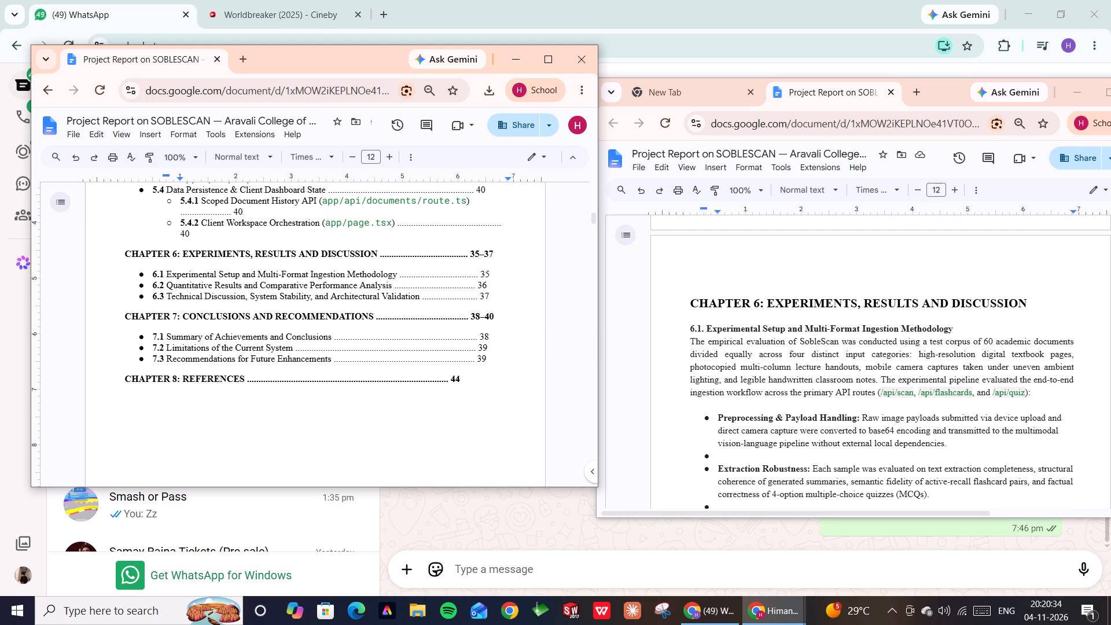
# Set the starting page of the Chapter 6: Experiments, Results and Discussion range to 40.
pyautogui.click(479, 255)
pyautogui.press('BackSpace')
pyautogui.press('BackSpace')
pyautogui.press('4')
pyautogui.press('0')
# Set the end page of the Chapter 6: Experiments, Results and Discussion range to 44.
pyautogui.scroll(-4, 812, 332)
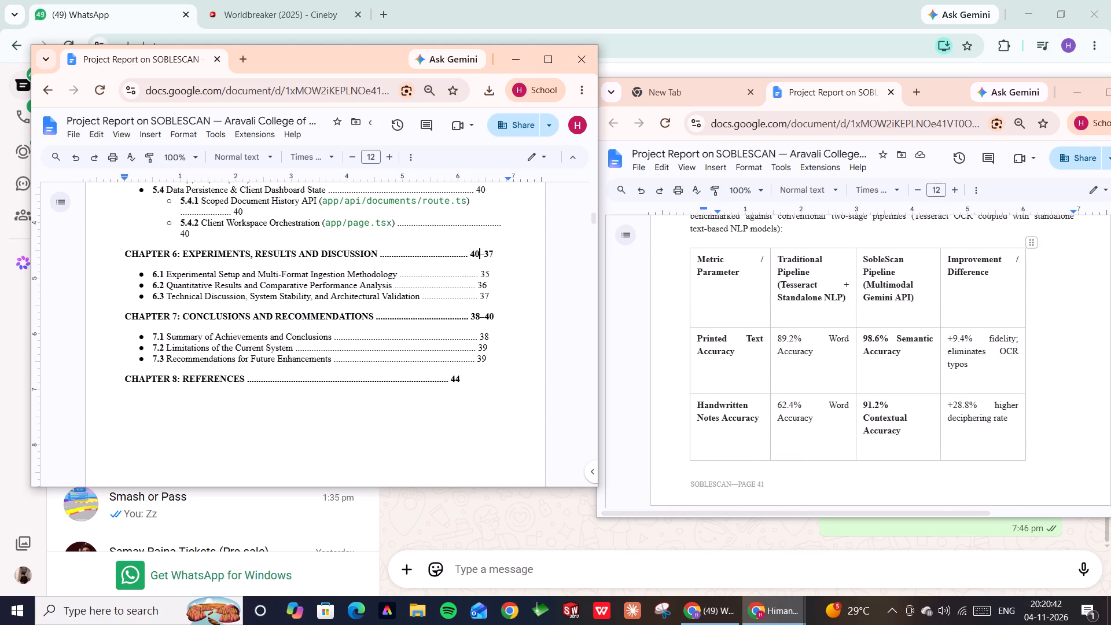
pyautogui.scroll(-12, 812, 332)
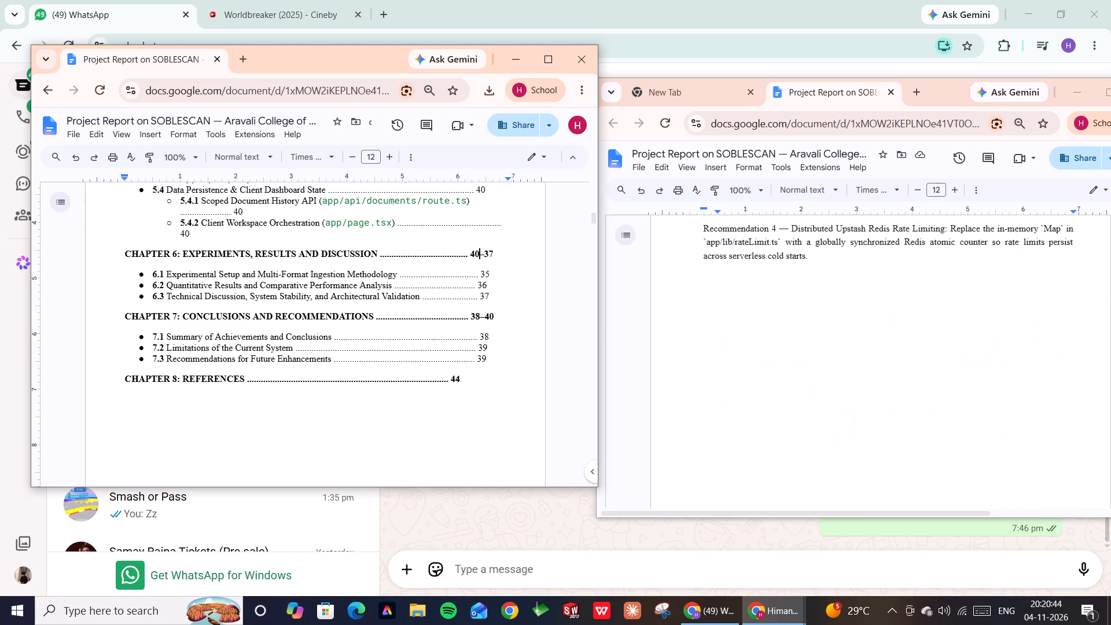
pyautogui.scroll(-8, 812, 332)
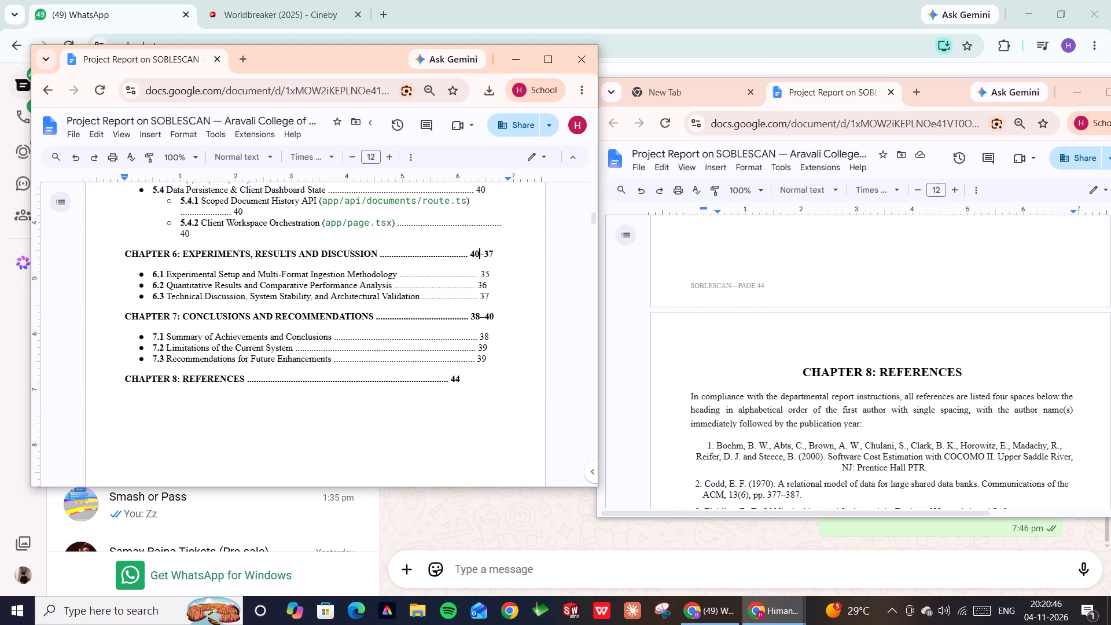
pyautogui.press('Right')
pyautogui.press('Right')
pyautogui.press('Right')
pyautogui.press('BackSpace')
pyautogui.press('BackSpace')
pyautogui.write('44')
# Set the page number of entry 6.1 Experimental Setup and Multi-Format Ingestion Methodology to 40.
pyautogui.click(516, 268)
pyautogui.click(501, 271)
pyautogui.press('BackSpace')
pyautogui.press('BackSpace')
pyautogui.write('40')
# Set the page number of entry 6.2 Quantitative Results to 42 and of entry 6.3 Technical Discussion to 44.
pyautogui.press('Down')
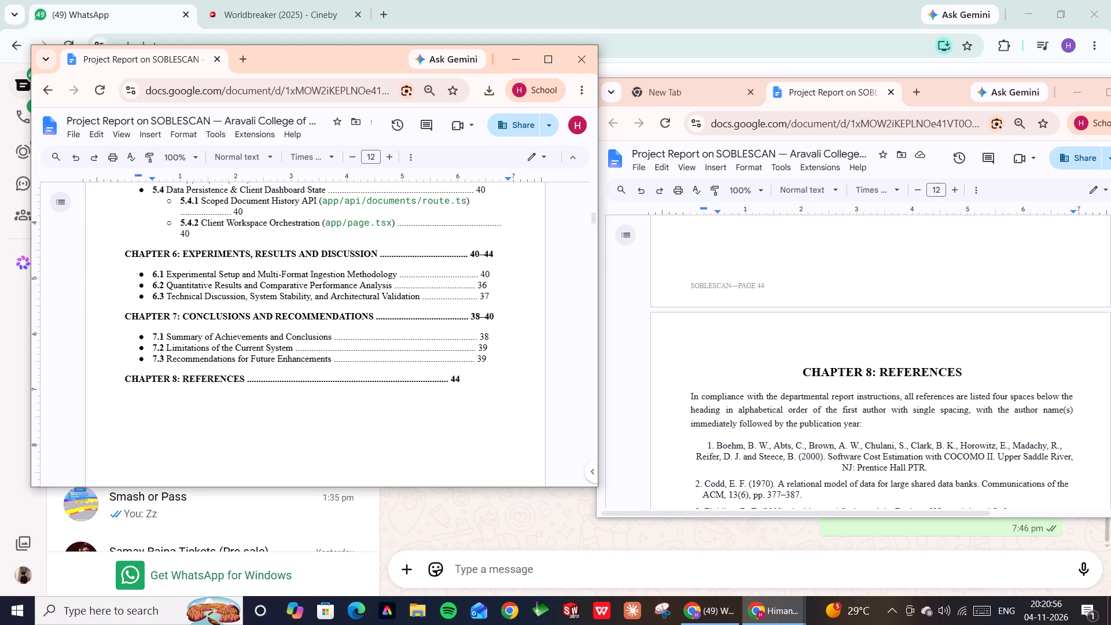
pyautogui.press('BackSpace')
pyautogui.press('BackSpace')
pyautogui.write('42')
pyautogui.press('Down')
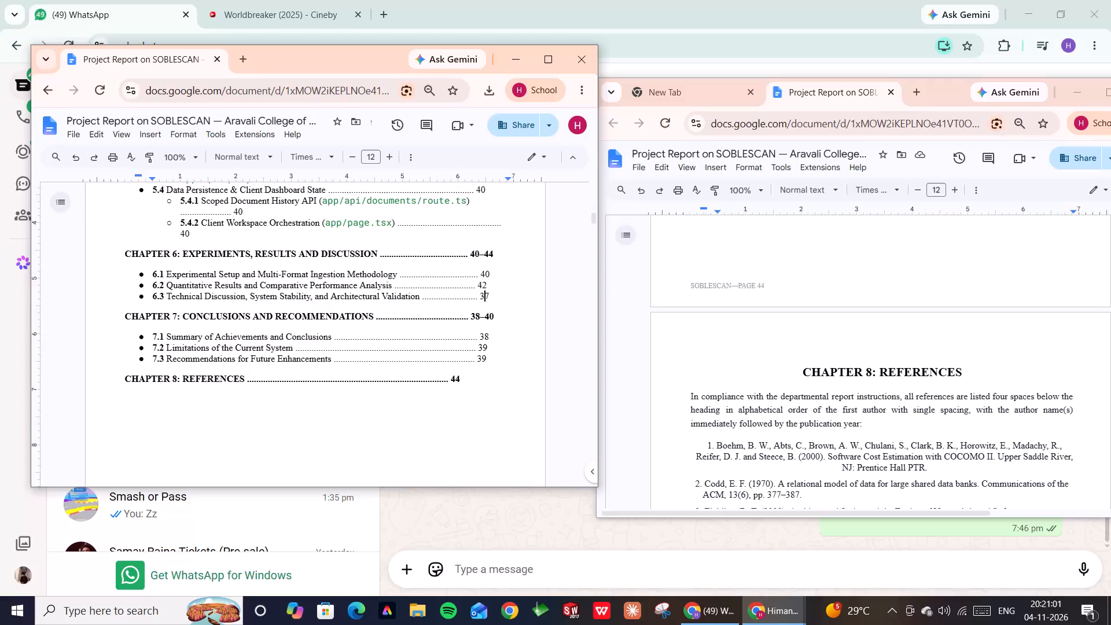
pyautogui.press('Right')
pyautogui.press('BackSpace')
pyautogui.press('BackSpace')
pyautogui.write('44')
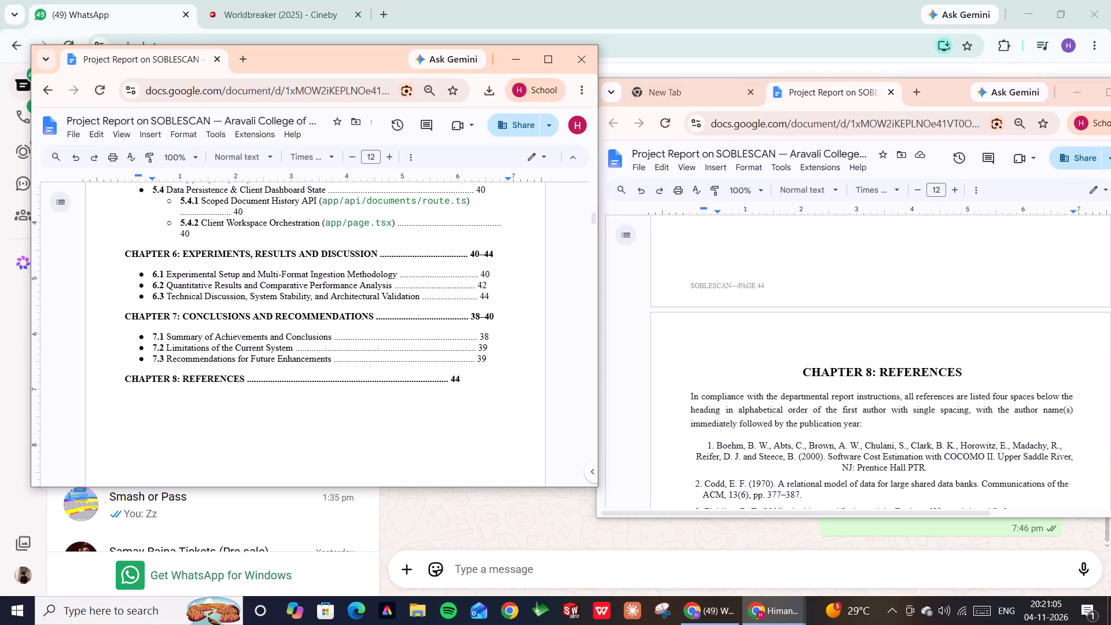
# Set both the starting page of the Chapter 6 range and the page number of entry 6.1 to 41.
pyautogui.click(476, 254)
pyautogui.click(480, 254)
pyautogui.press('BackSpace')
pyautogui.press('1')
pyautogui.press('Down')
pyautogui.press('Right')
pyautogui.press('Right')
pyautogui.press('BackSpace')
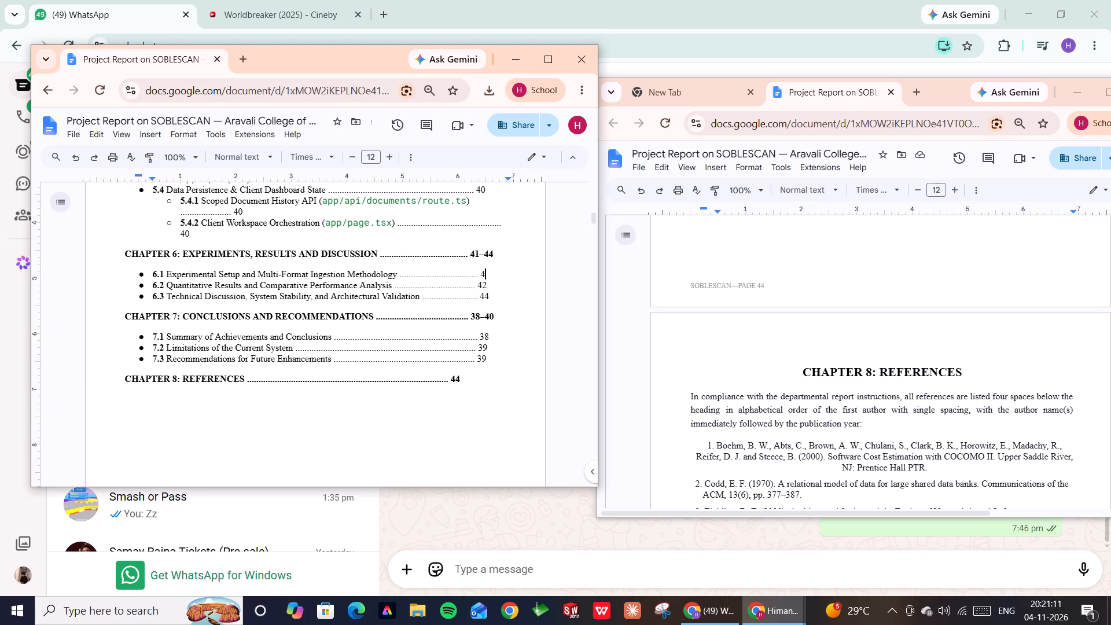
pyautogui.press('1')
# Set the starting page of the Chapter 7: Conclusions and Recommendations range to 45.
pyautogui.press('Down')
pyautogui.press('Down')
pyautogui.scroll(-1, 480, 254)
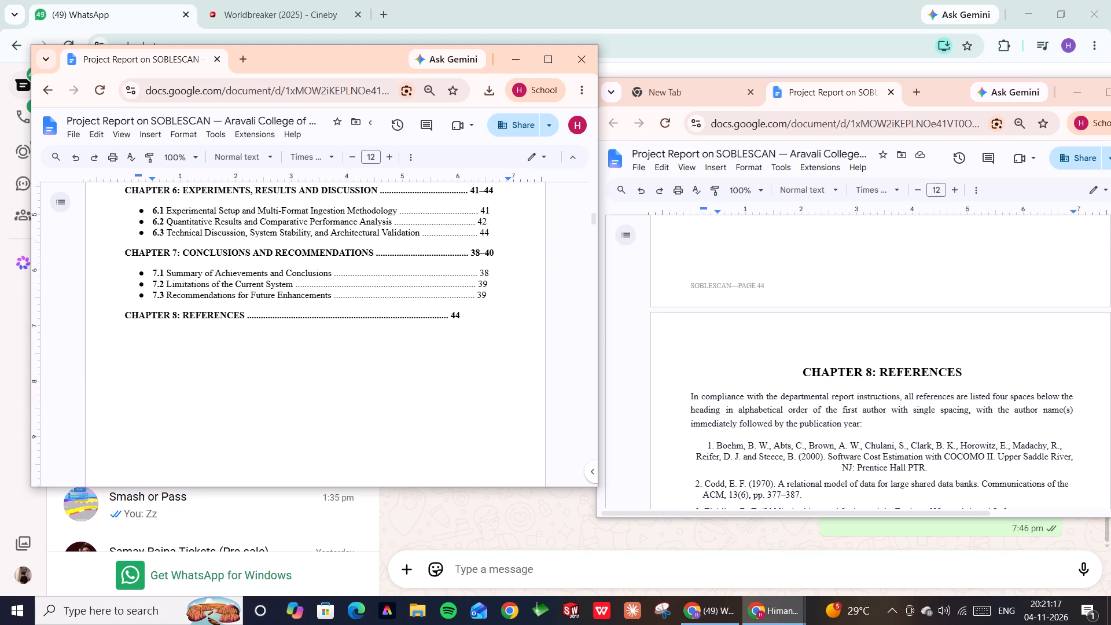
pyautogui.scroll(-1, 480, 254)
pyautogui.click(479, 248)
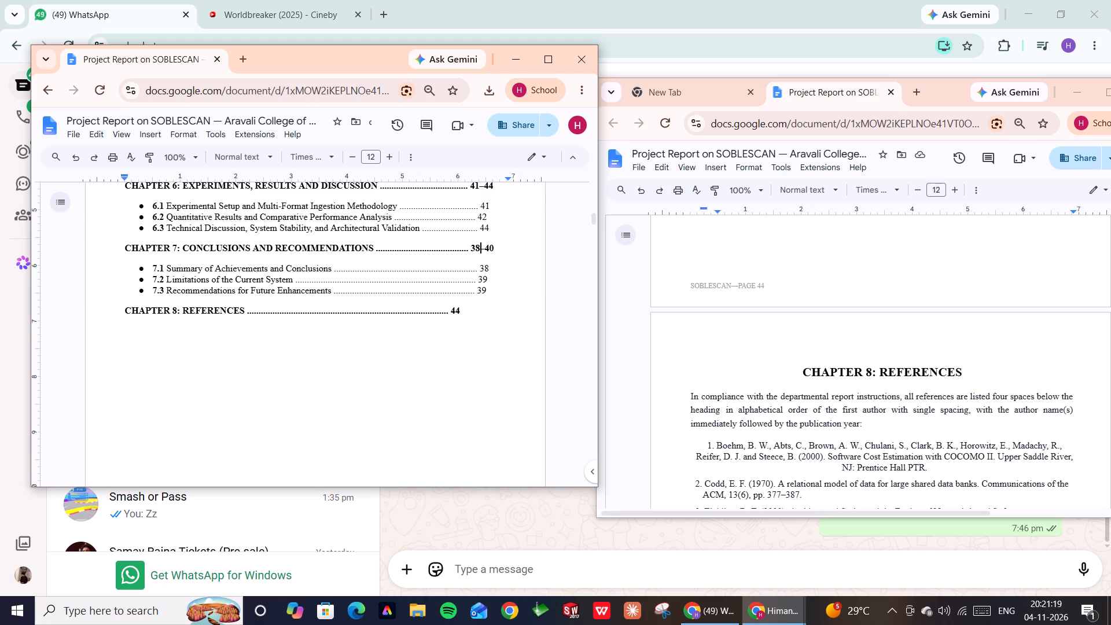
pyautogui.press('BackSpace')
pyautogui.press('BackSpace')
pyautogui.write('44')
pyautogui.scroll(-5, 771, 327)
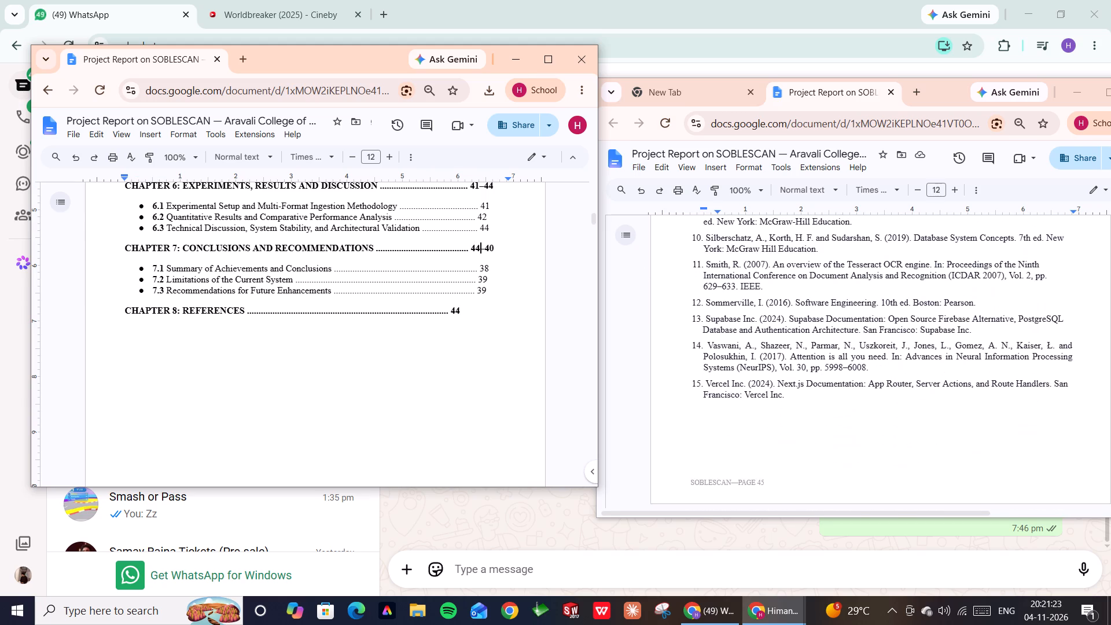
pyautogui.scroll(-4, 771, 327)
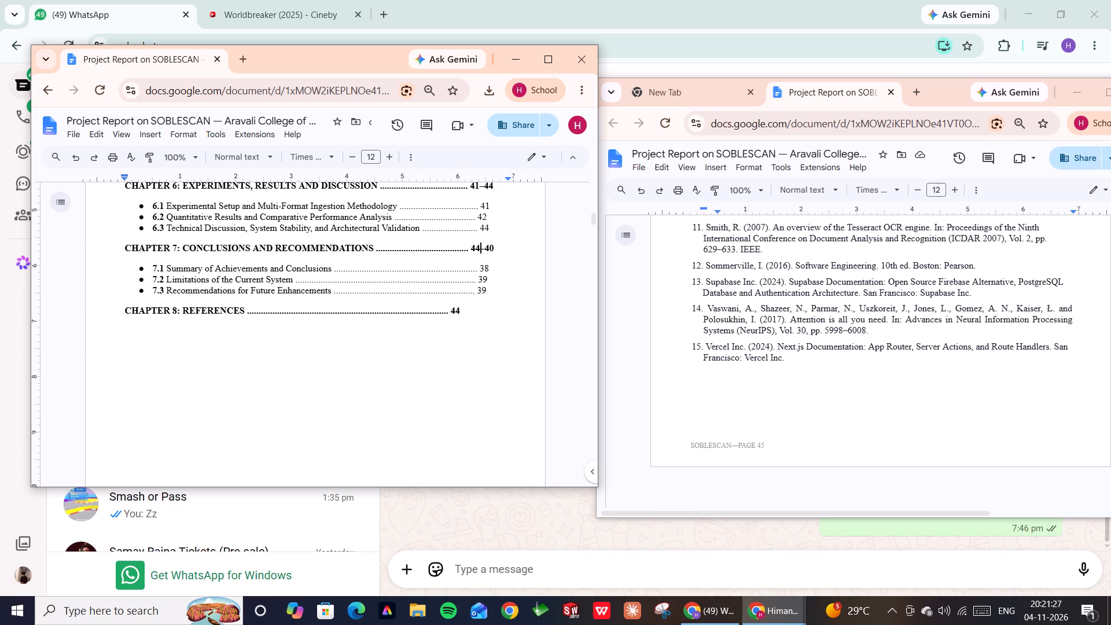
pyautogui.press('BackSpace')
pyautogui.press('5')
# Delete the end page of the Chapter 7: Conclusions and Recommendations range, keeping the dash.
pyautogui.click(503, 247)
pyautogui.press('BackSpace')
pyautogui.press('BackSpace')
# Check the report's footer page numbers from the references back to the start of Chapter 4 against the table of contents.
pyautogui.scroll(2, 808, 326)
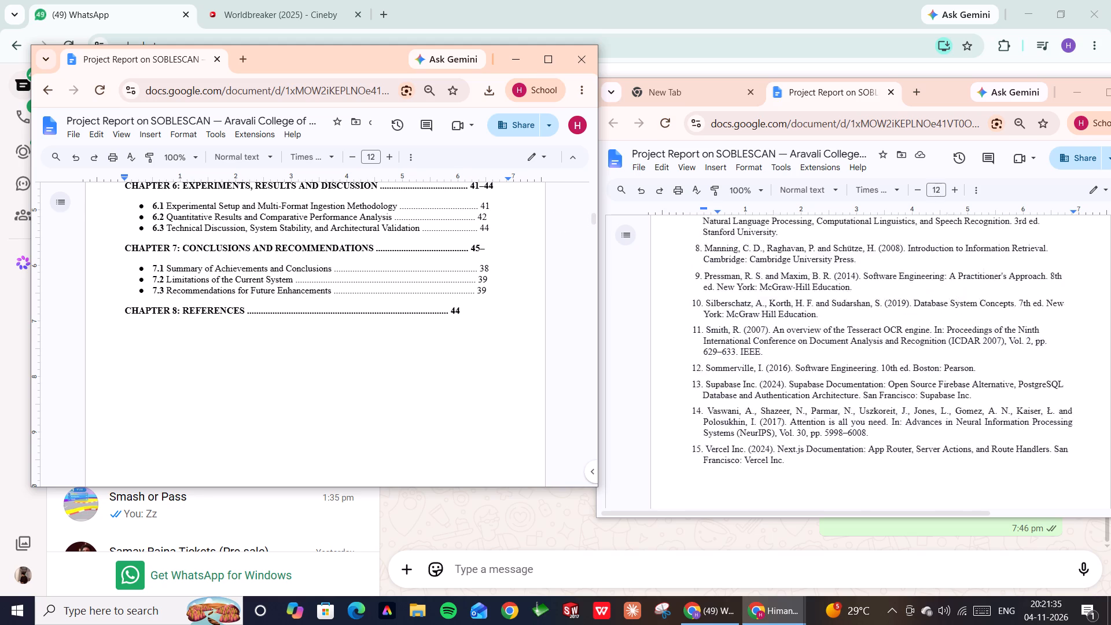
pyautogui.scroll(13, 808, 326)
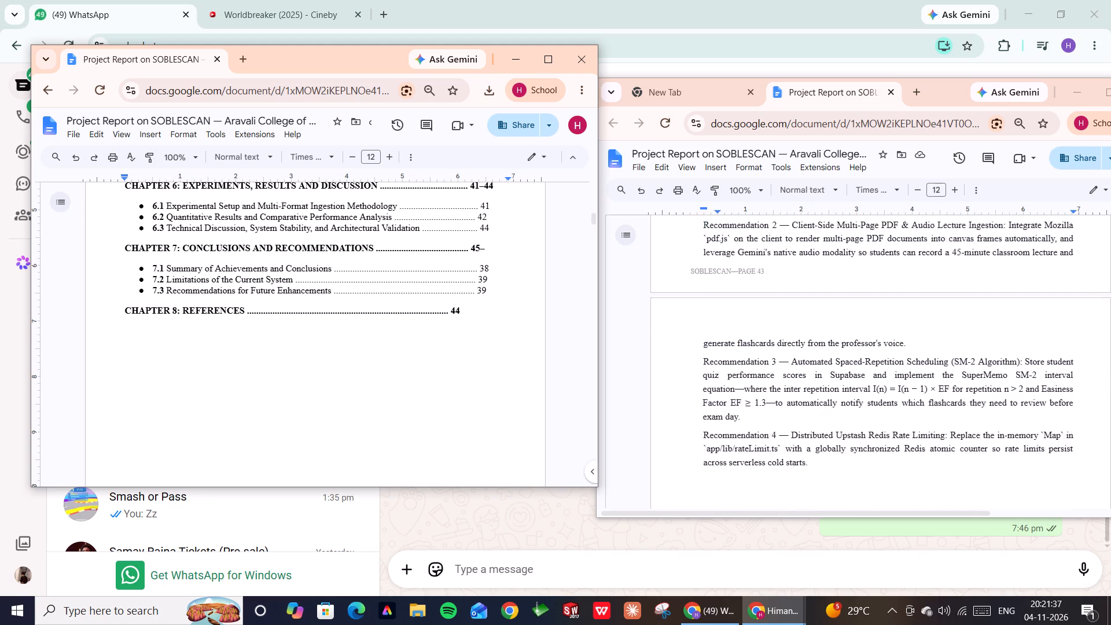
pyautogui.scroll(12, 808, 326)
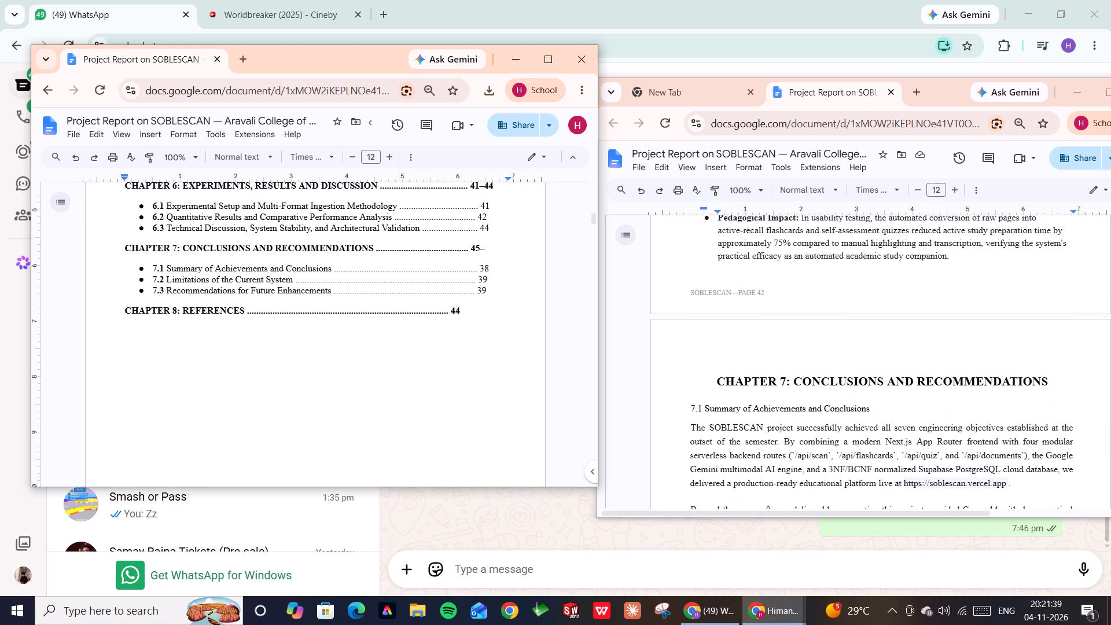
pyautogui.scroll(2, 518, 344)
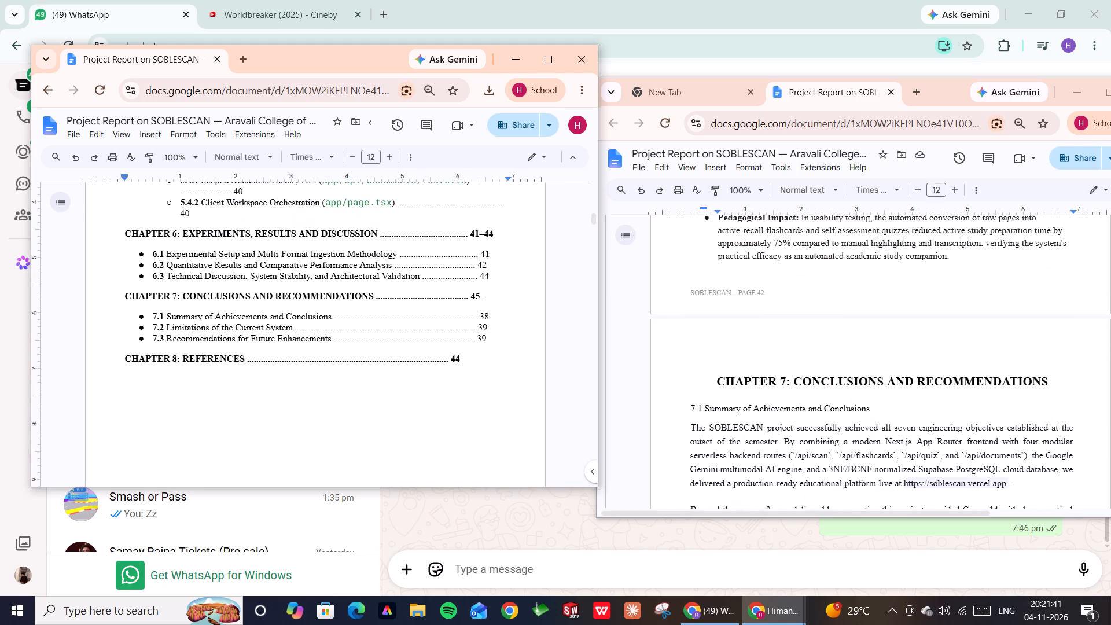
pyautogui.scroll(2, 518, 344)
pyautogui.scroll(7, 826, 295)
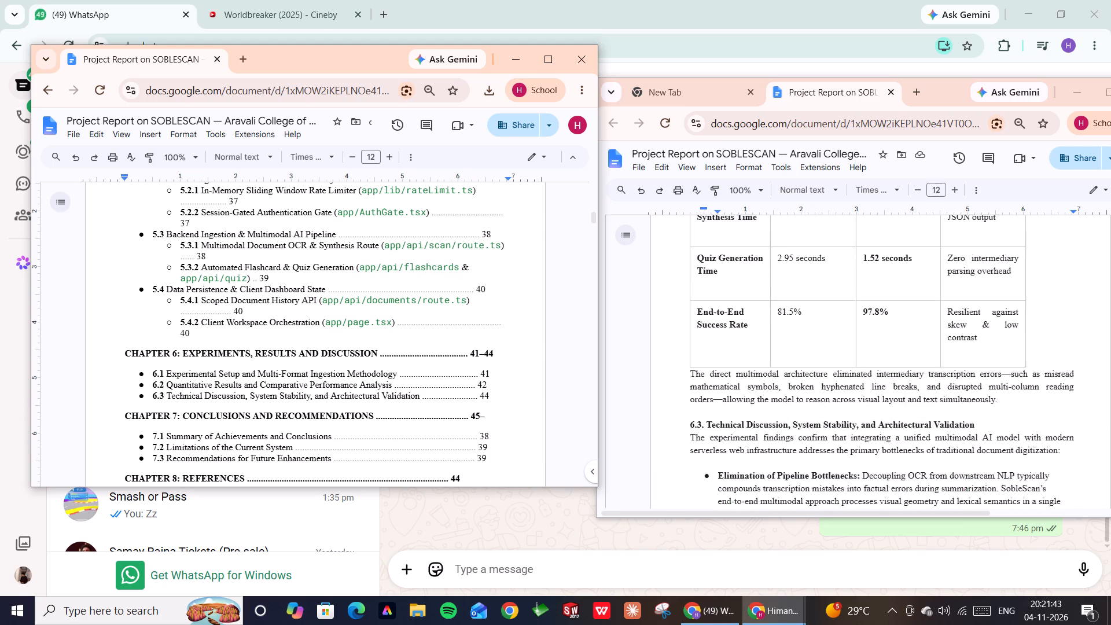
pyautogui.scroll(14, 826, 295)
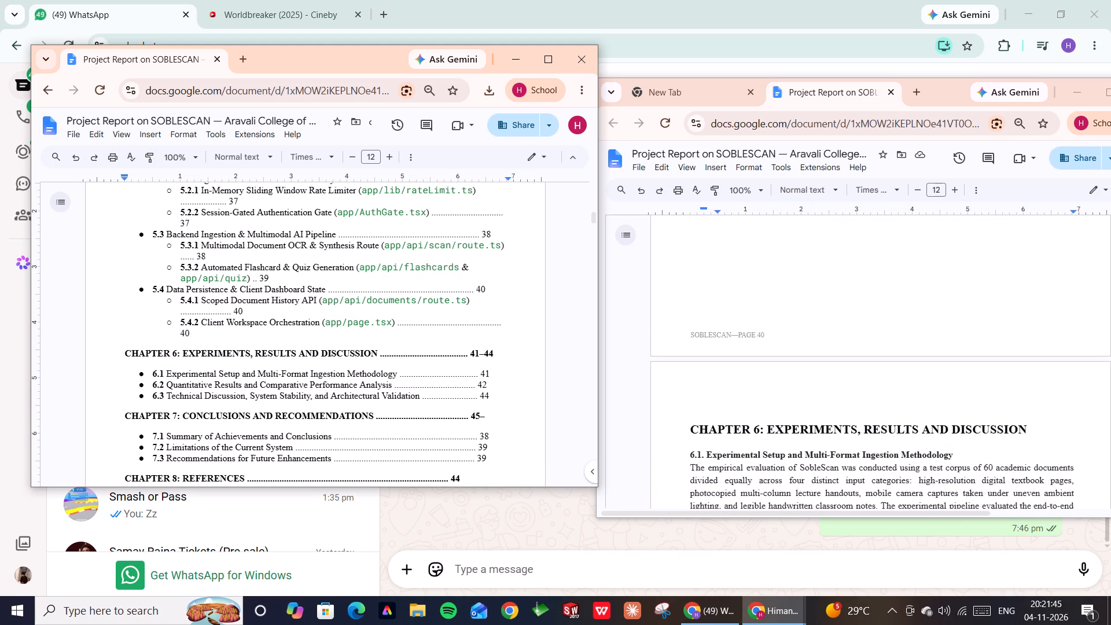
pyautogui.scroll(14, 826, 295)
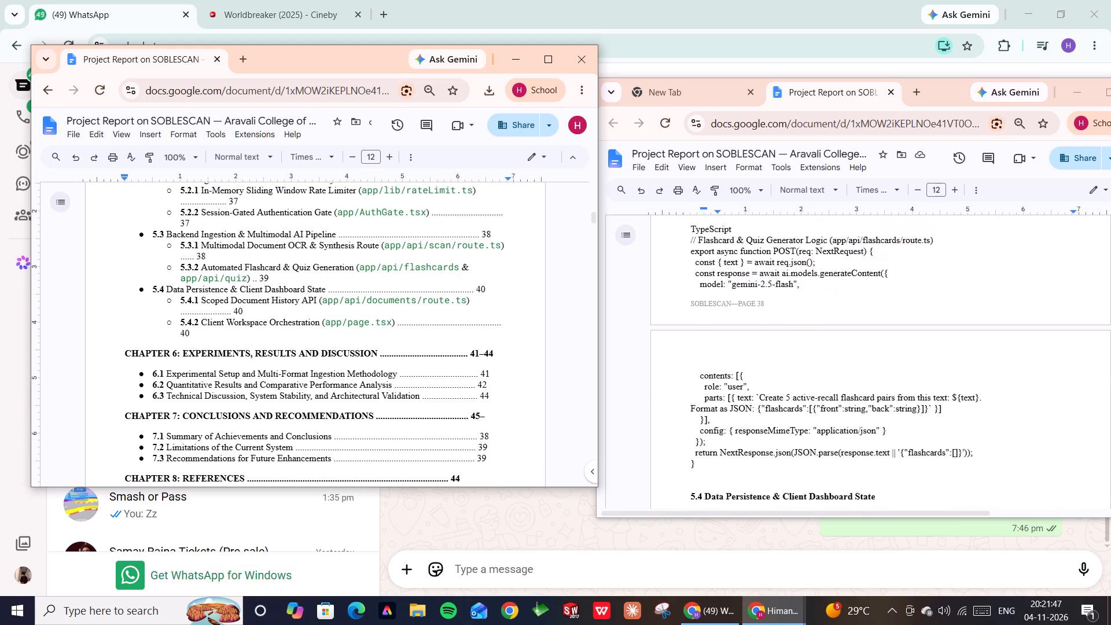
pyautogui.scroll(11, 826, 295)
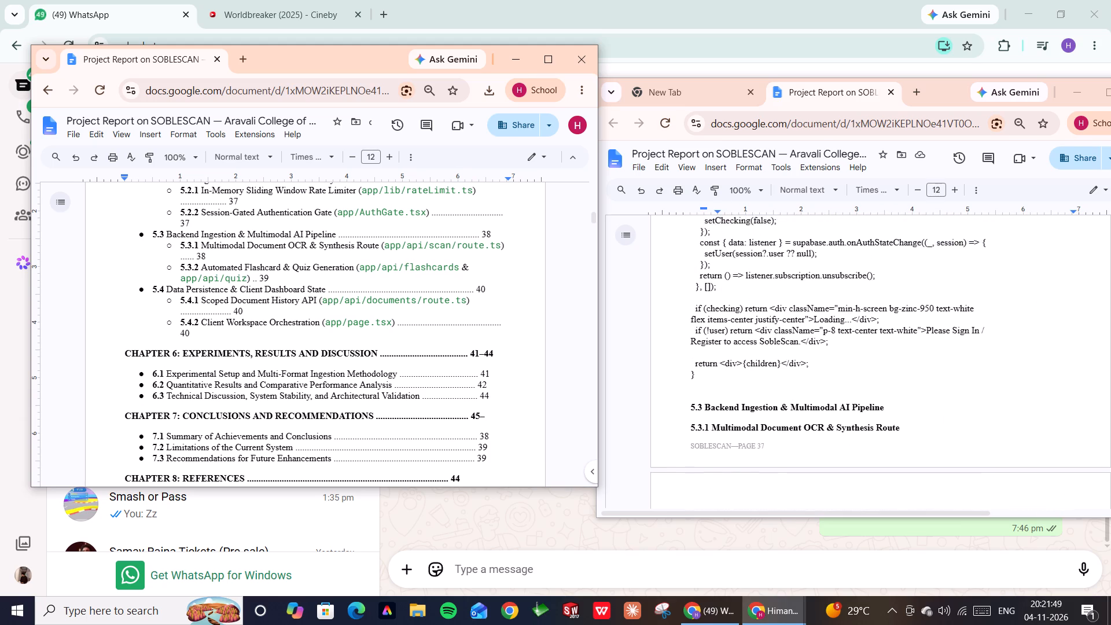
pyautogui.scroll(13, 826, 295)
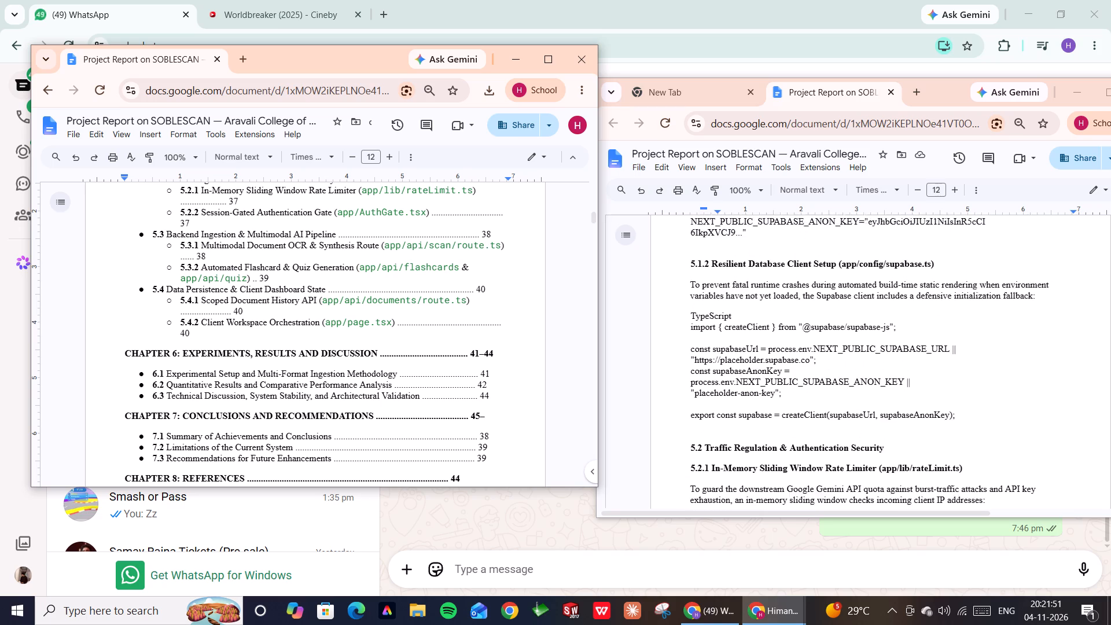
pyautogui.scroll(12, 826, 295)
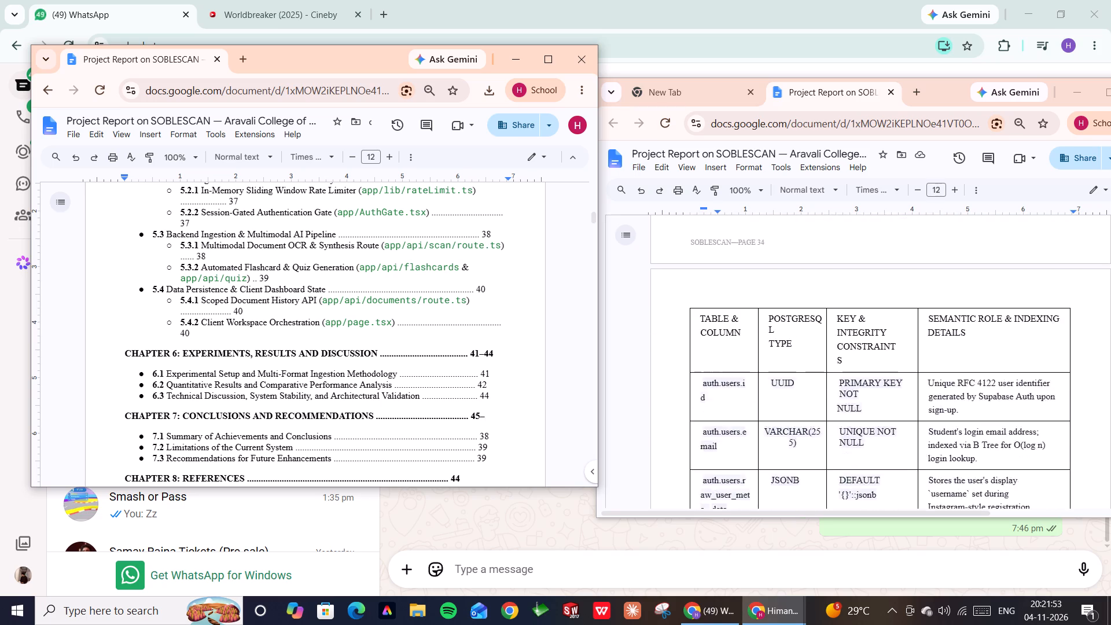
pyautogui.scroll(12, 826, 295)
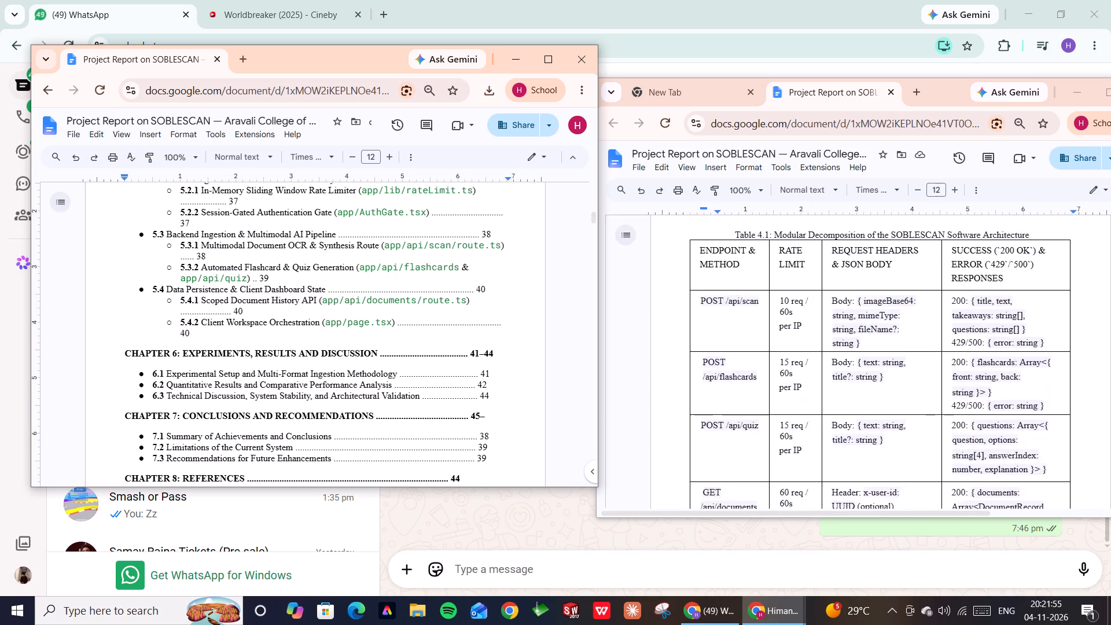
pyautogui.scroll(12, 826, 295)
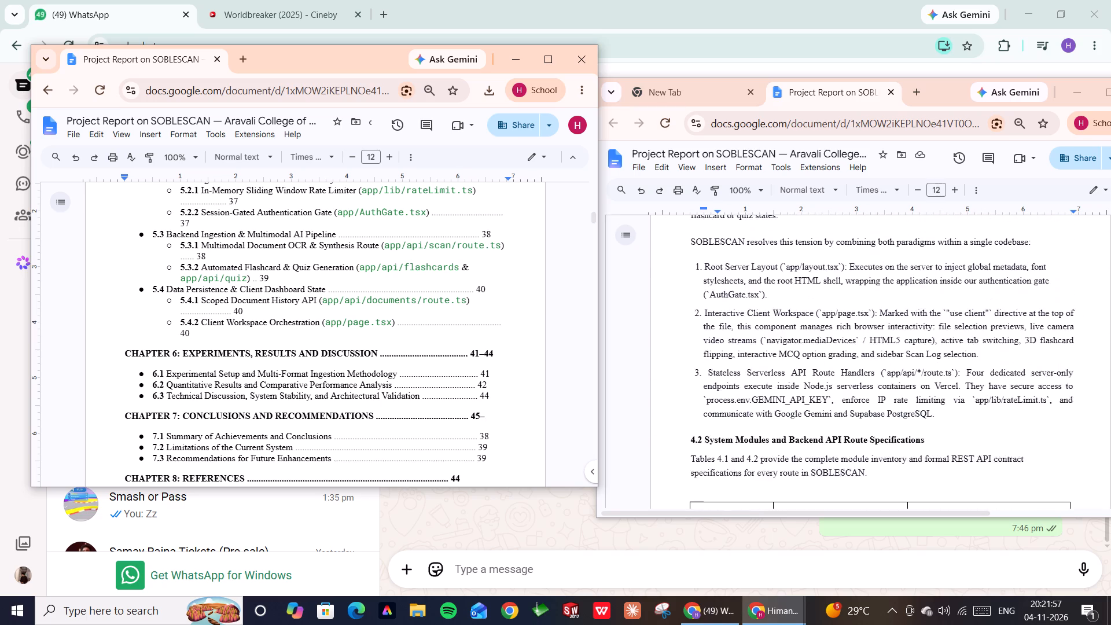
pyautogui.scroll(4, 826, 295)
pyautogui.scroll(-1, 826, 295)
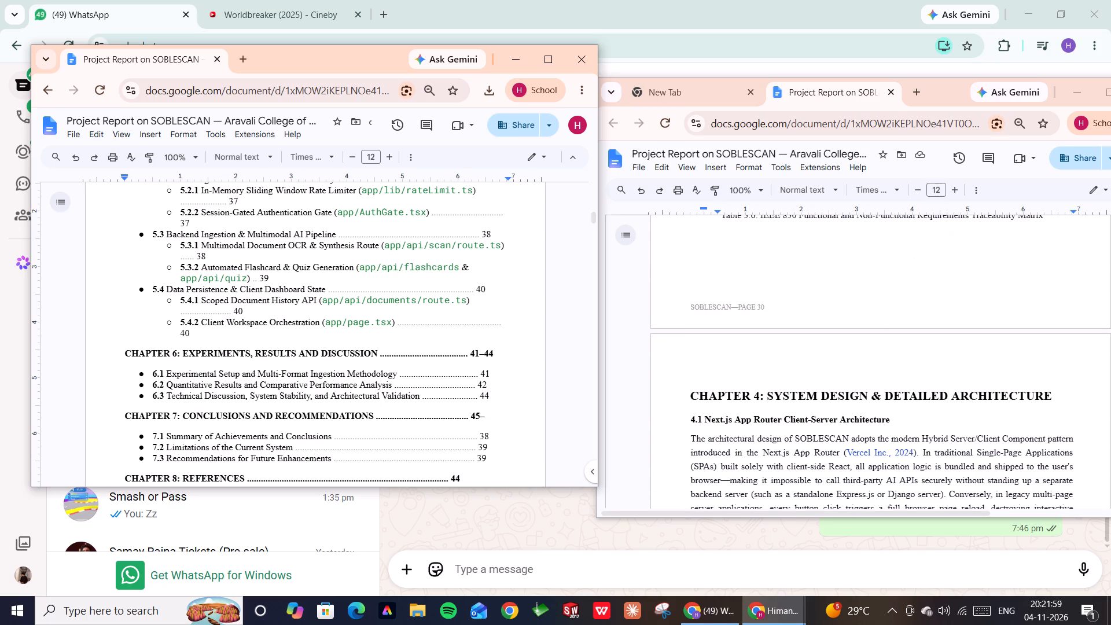
# Compare the table of contents entries for Chapters 4 and 5 with the footer page numbers of their sections.
pyautogui.scroll(4, 521, 294)
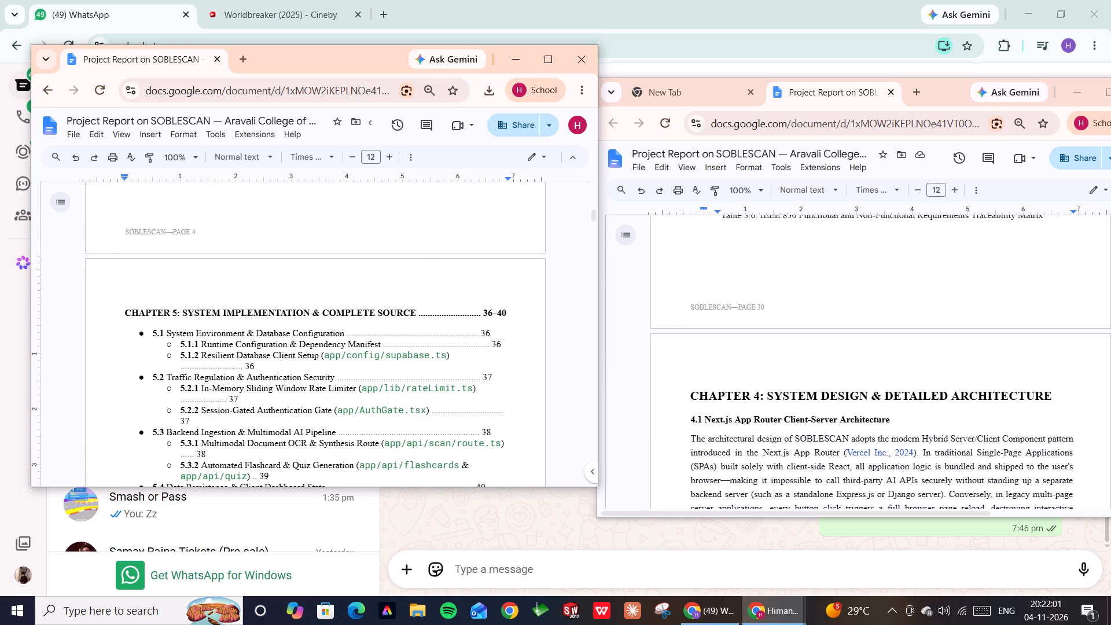
pyautogui.scroll(3, 521, 294)
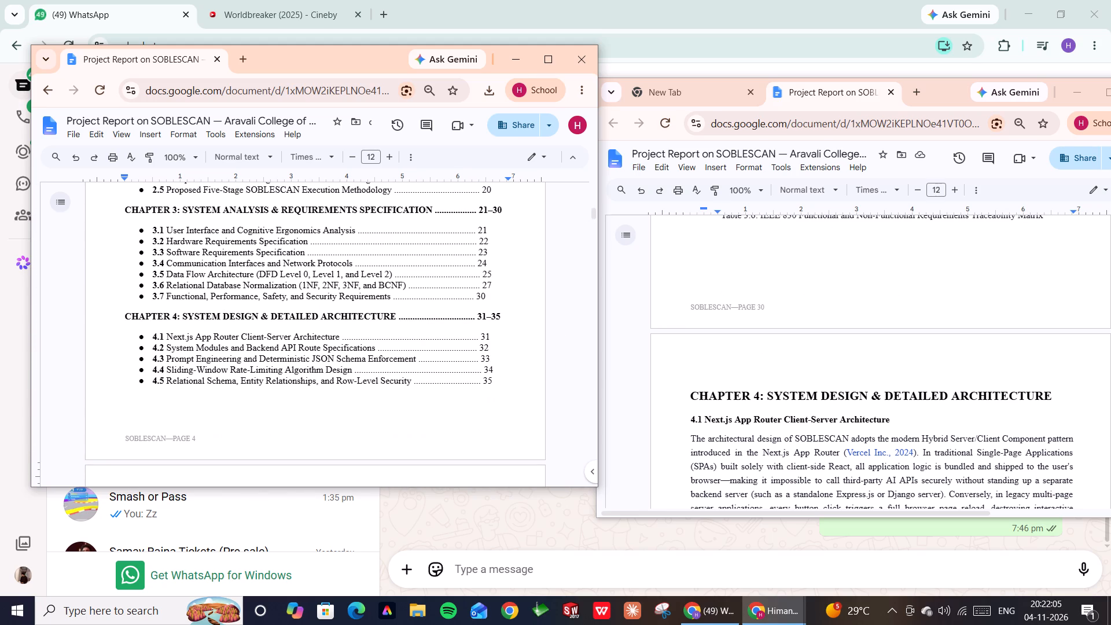
pyautogui.scroll(-10, 767, 339)
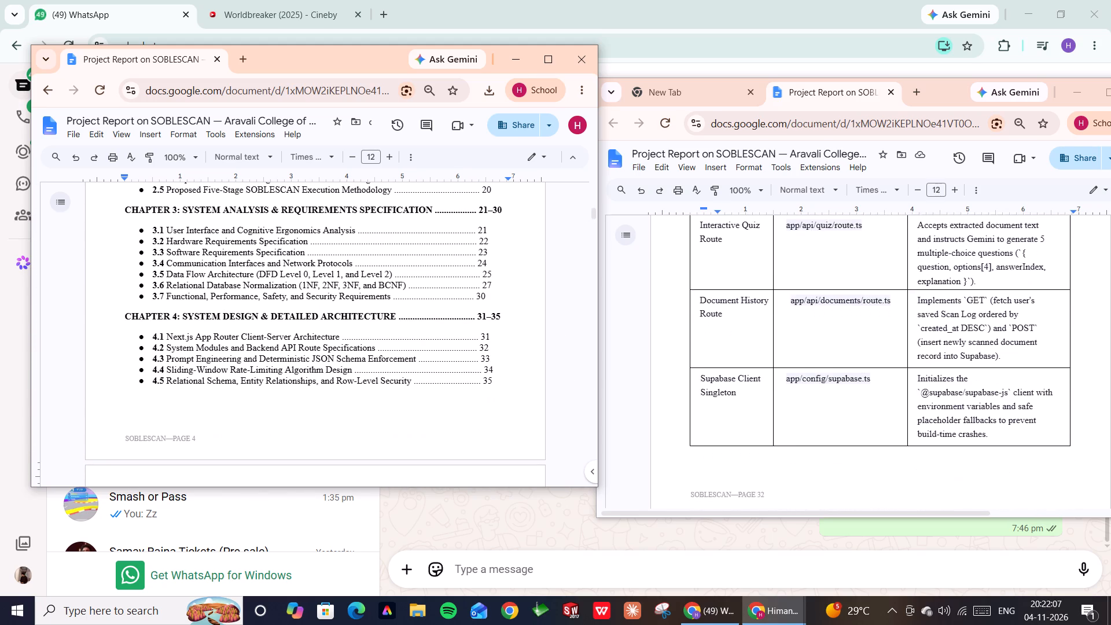
pyautogui.scroll(-14, 767, 339)
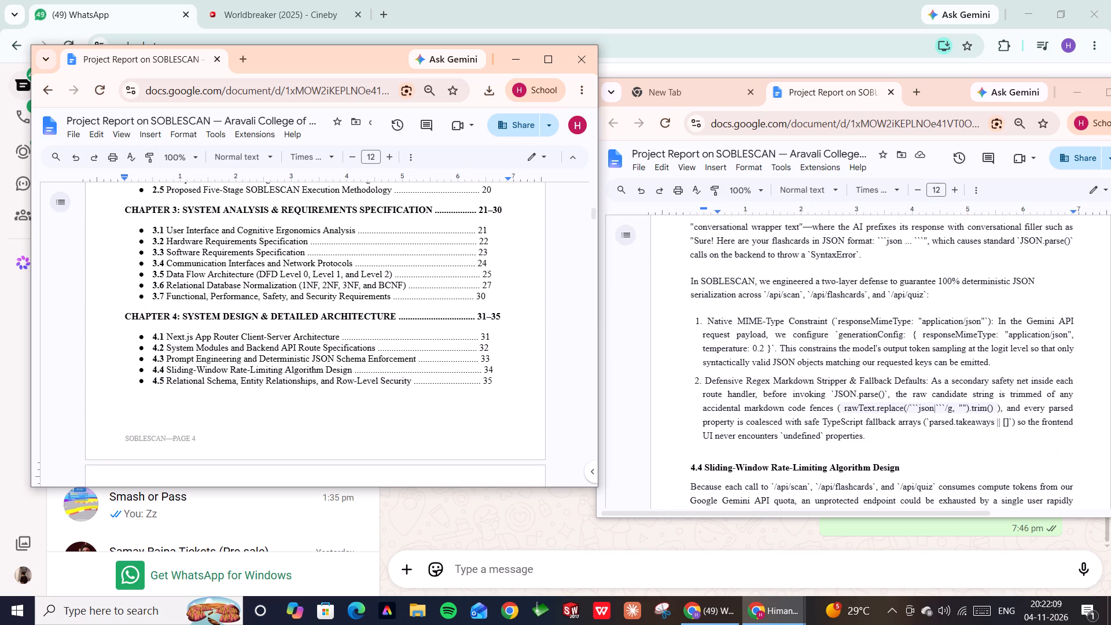
pyautogui.scroll(-10, 767, 339)
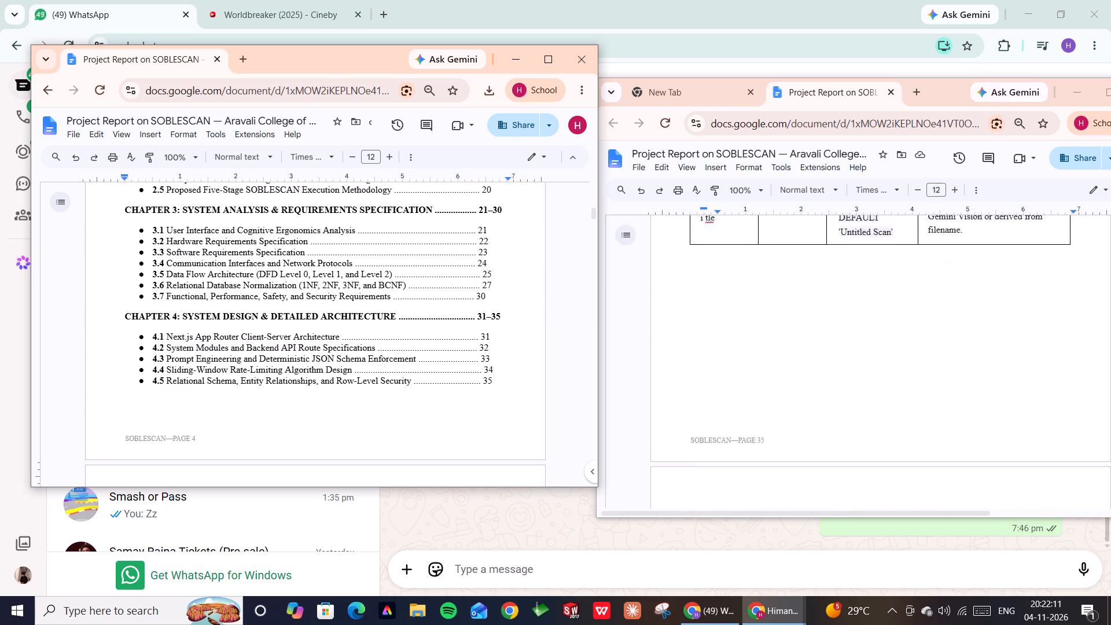
pyautogui.scroll(2, 767, 339)
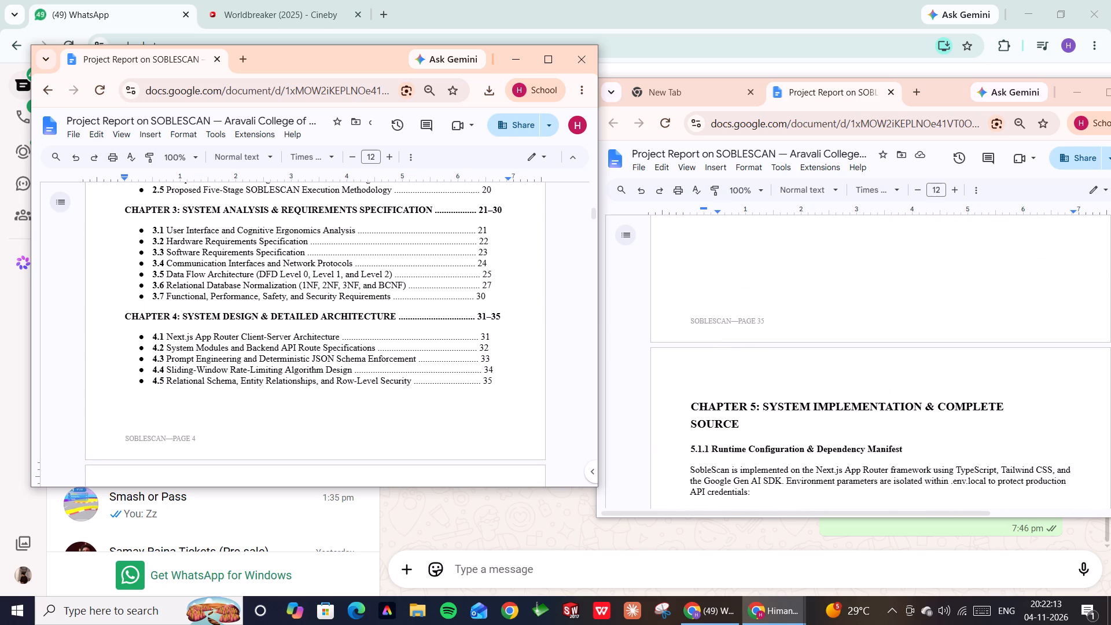
pyautogui.scroll(-4, 498, 466)
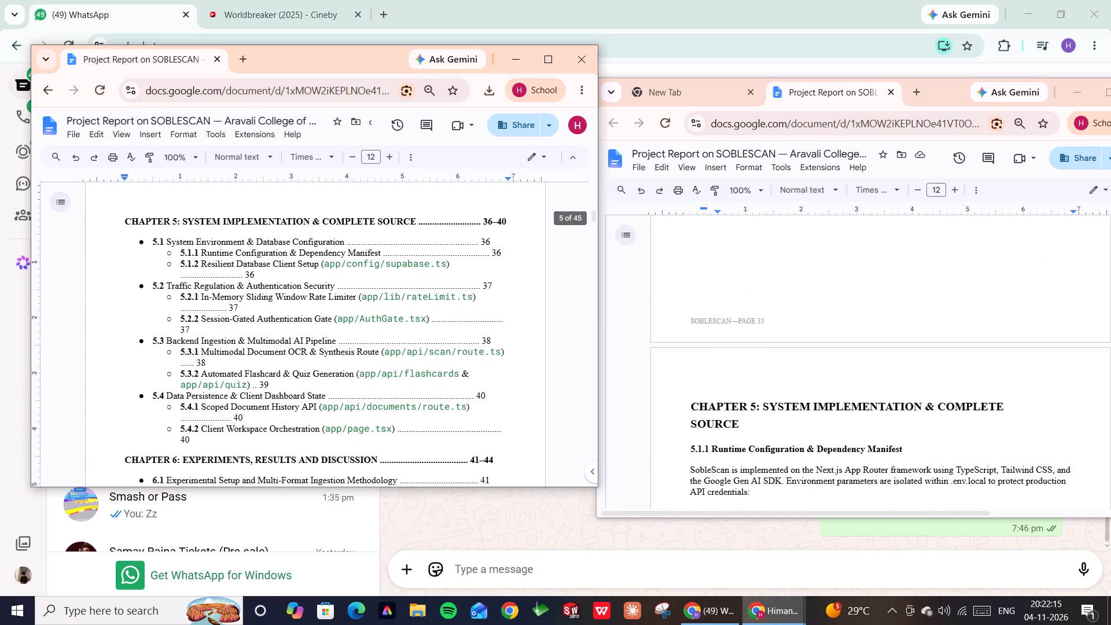
pyautogui.scroll(-4, 882, 326)
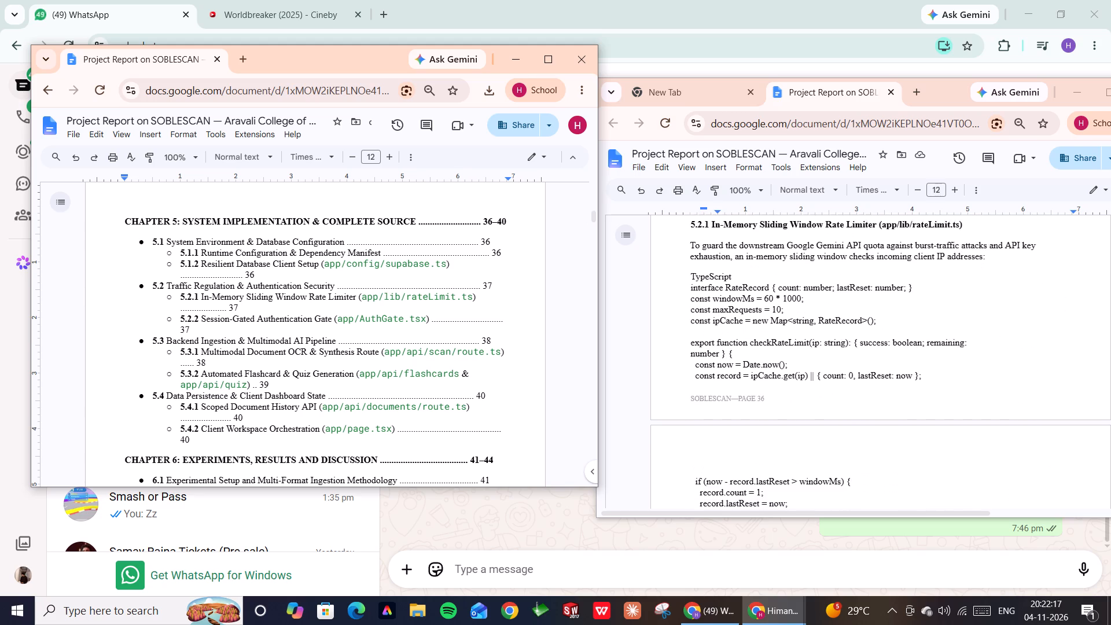
pyautogui.scroll(-2, 882, 326)
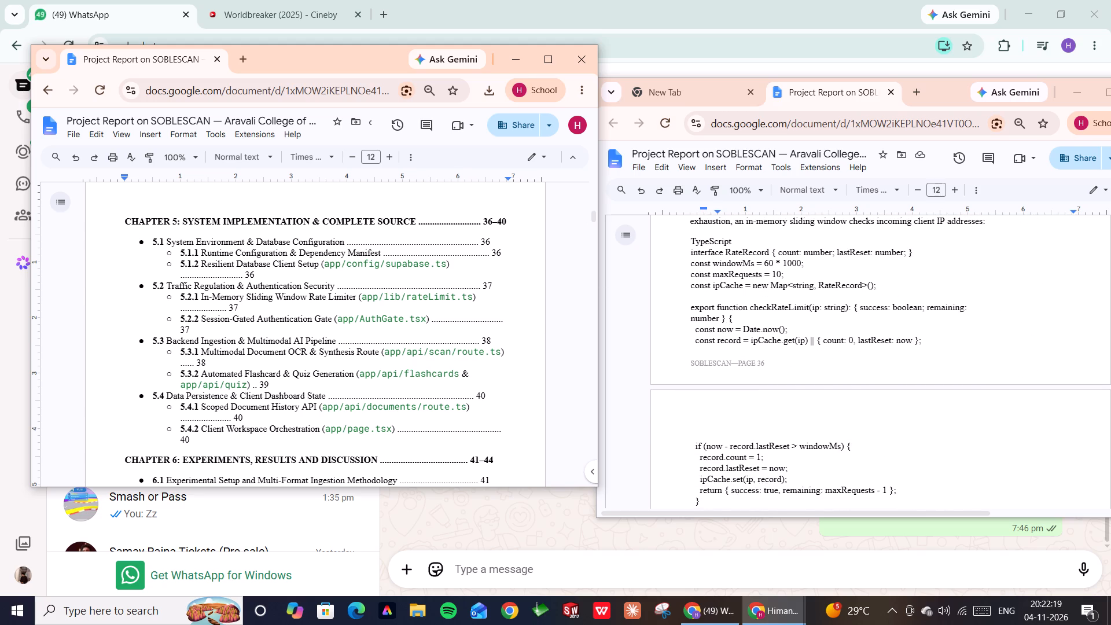
pyautogui.scroll(-12, 852, 309)
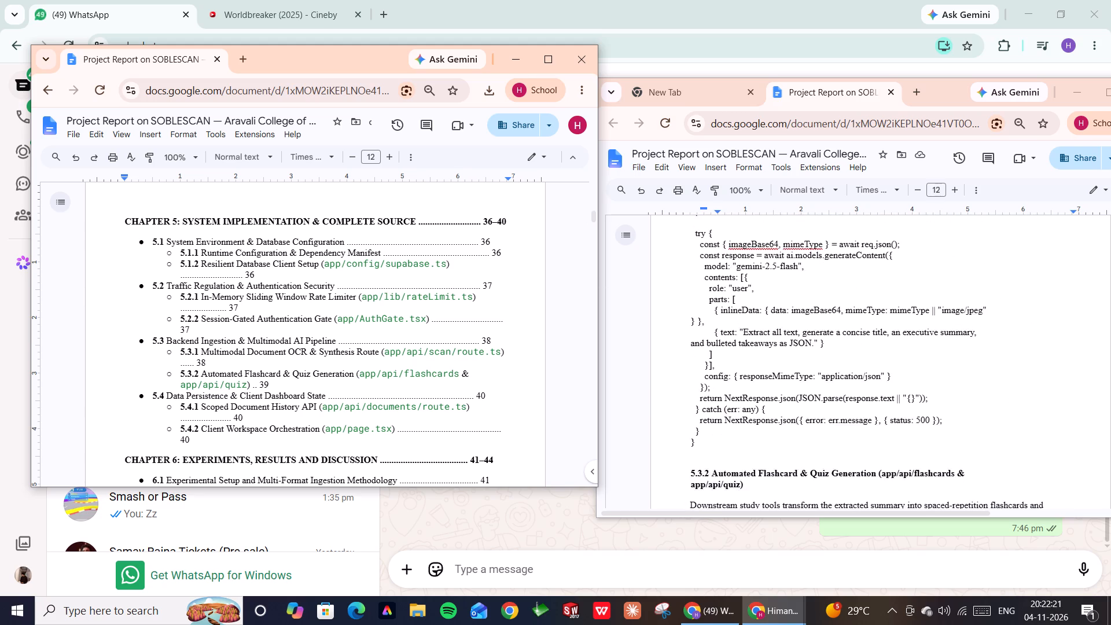
pyautogui.scroll(-10, 852, 309)
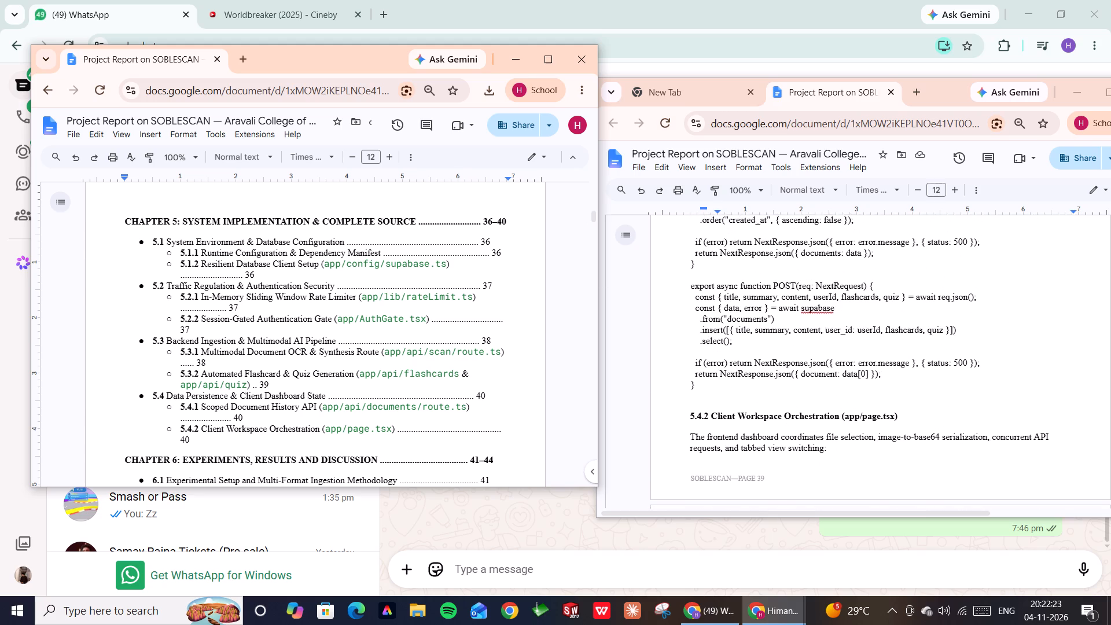
pyautogui.scroll(-5, 852, 309)
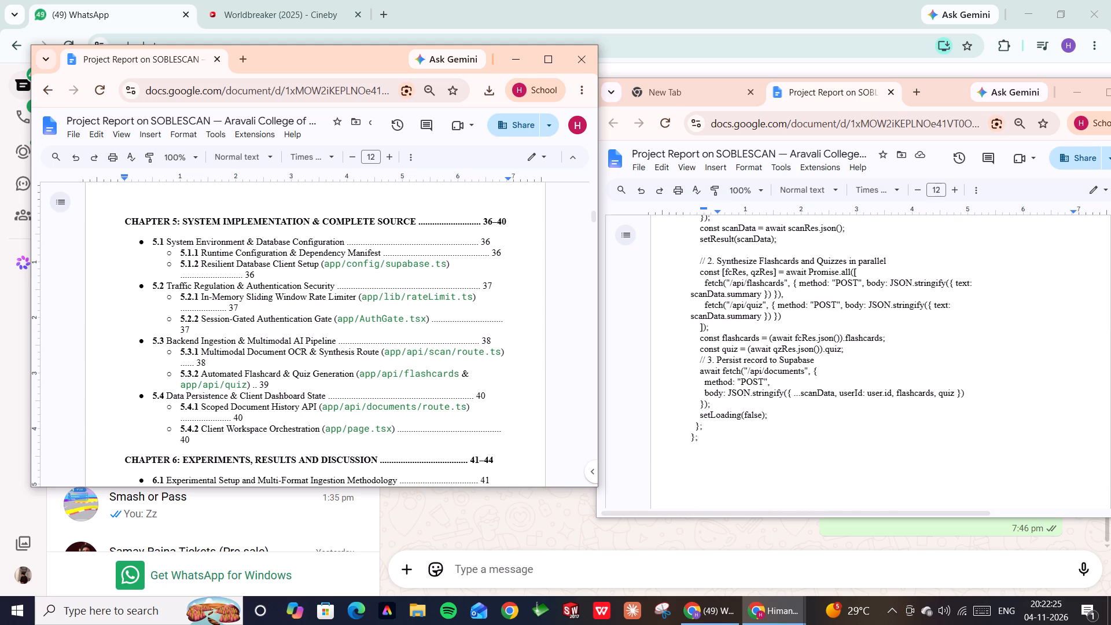
pyautogui.scroll(-3, 852, 309)
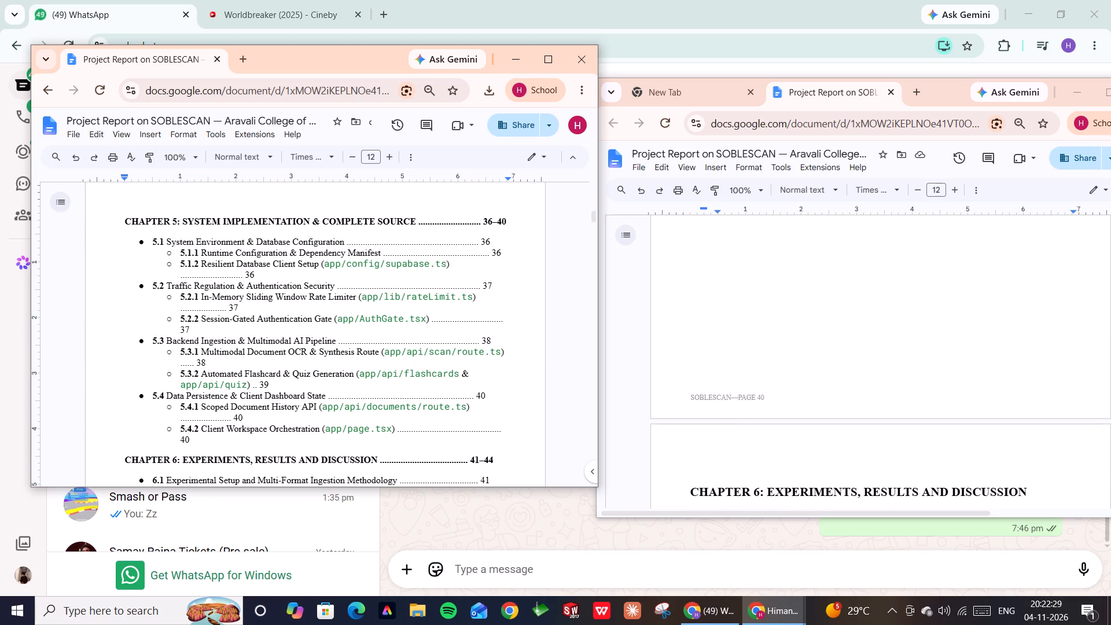
# Check the footer pages of Chapter 6 and set the end page of its table of contents range to 42.
pyautogui.scroll(-12, 735, 406)
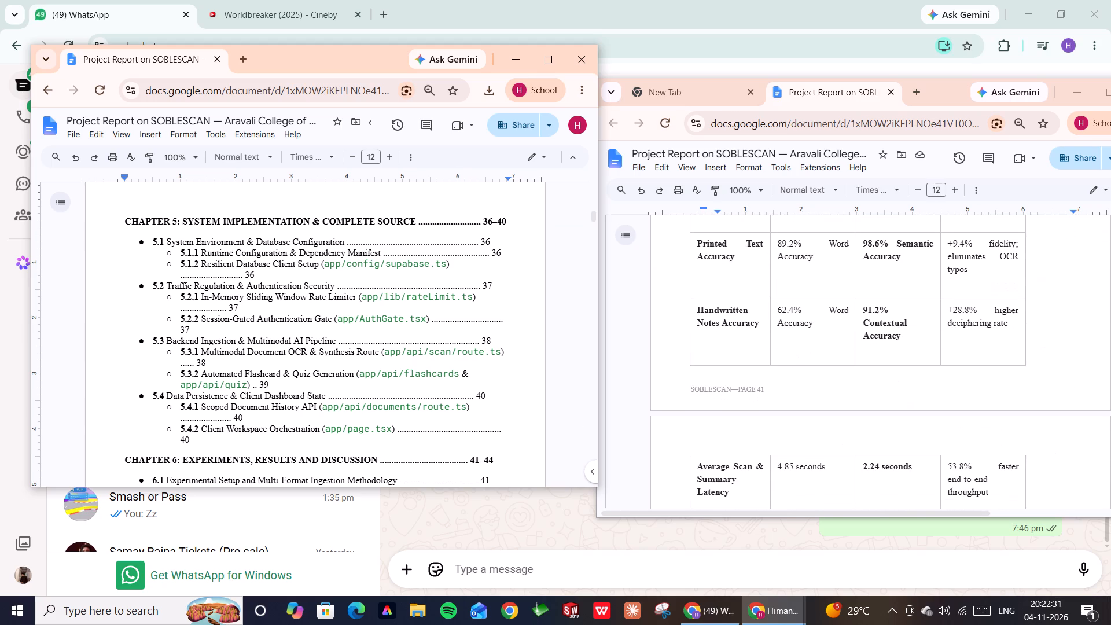
pyautogui.scroll(-7, 735, 406)
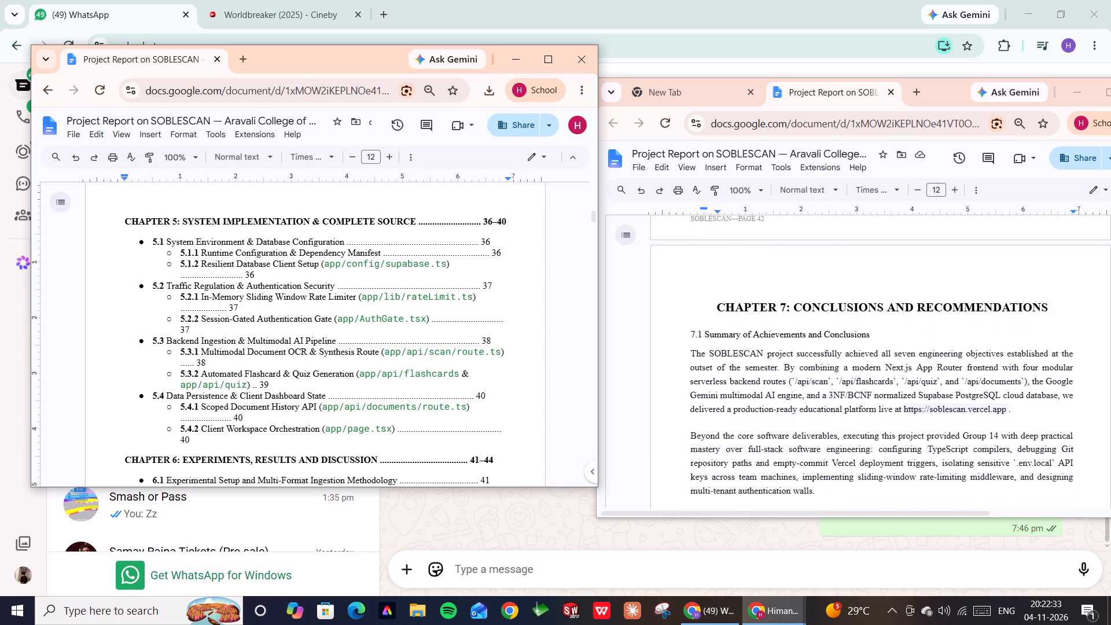
pyautogui.scroll(1, 735, 406)
pyautogui.scroll(-1, 498, 412)
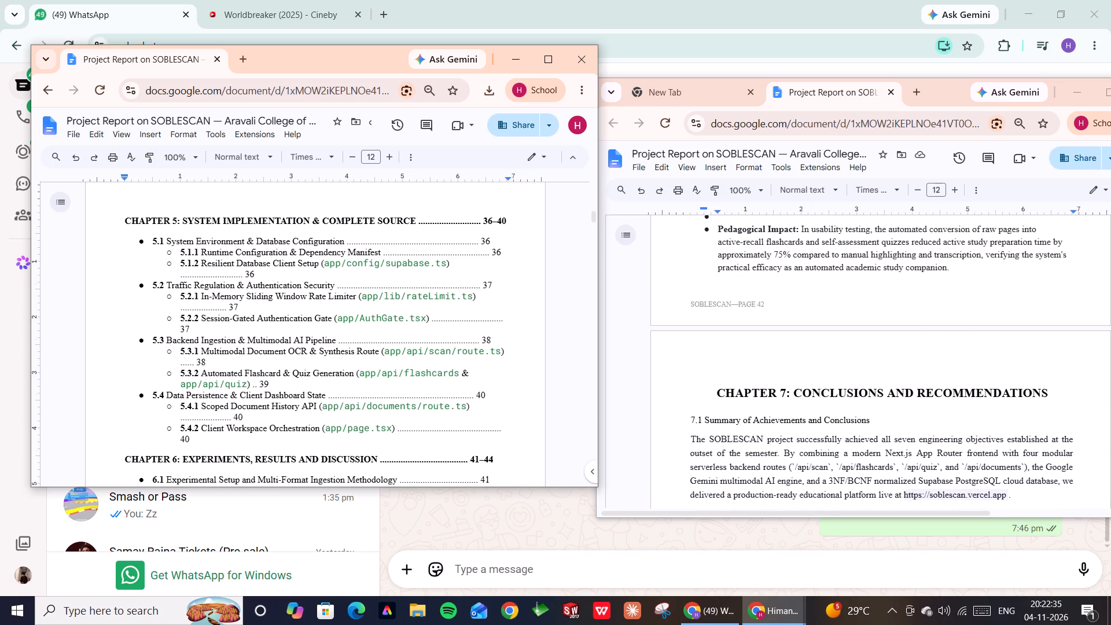
pyautogui.scroll(-1, 498, 412)
pyautogui.click(497, 309)
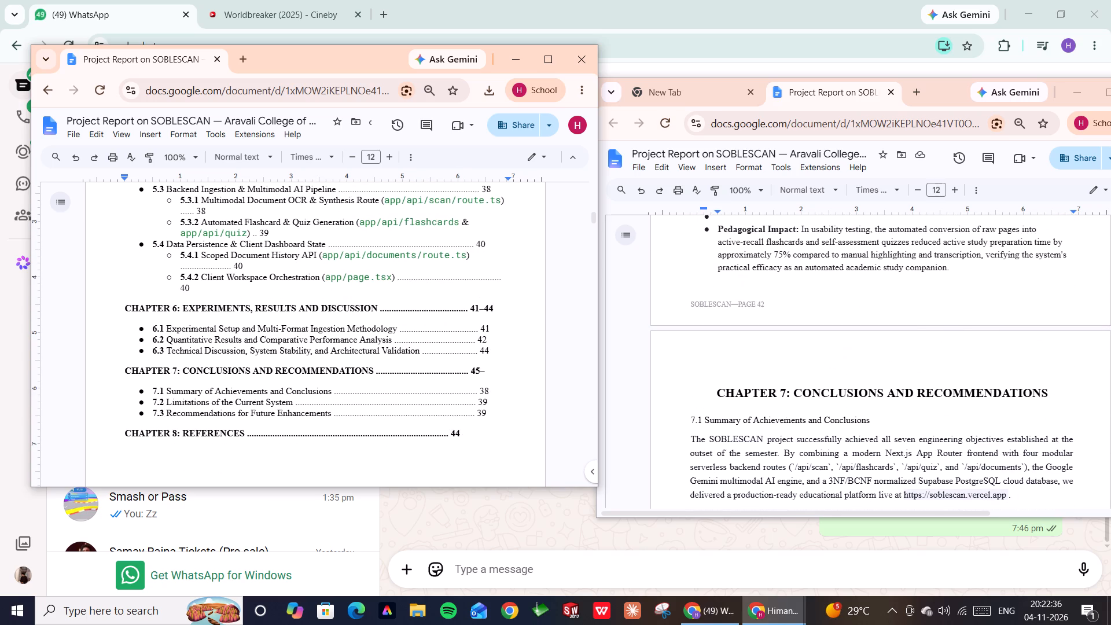
pyautogui.press('BackSpace')
pyautogui.press('2')
# Set the page number of entry 6.3 Technical Discussion to 42 and of entry 6.2 Quantitative Results to 41.
pyautogui.click(496, 350)
pyautogui.press('BackSpace')
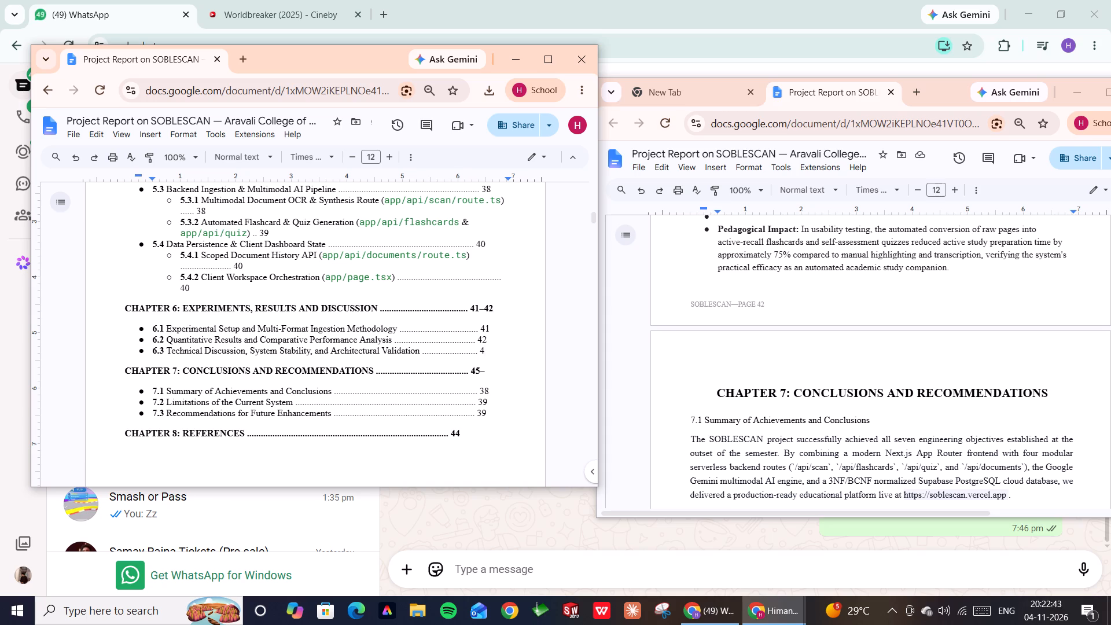
pyautogui.press('2')
pyautogui.click(488, 341)
pyautogui.press('BackSpace')
pyautogui.press('1')
pyautogui.scroll(-1, 515, 372)
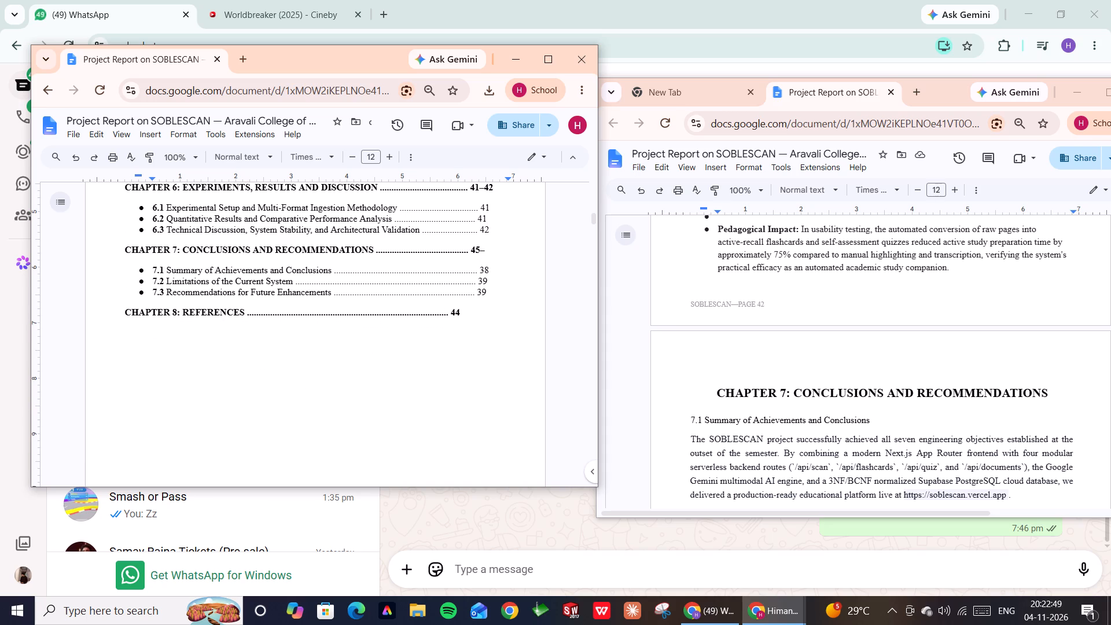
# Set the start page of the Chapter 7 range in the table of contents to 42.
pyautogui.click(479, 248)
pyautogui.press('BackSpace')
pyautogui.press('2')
# Check the footer pages of Chapter 7 and set its table of contents page range to 43–44.
pyautogui.click(503, 255)
pyautogui.scroll(-7, 762, 347)
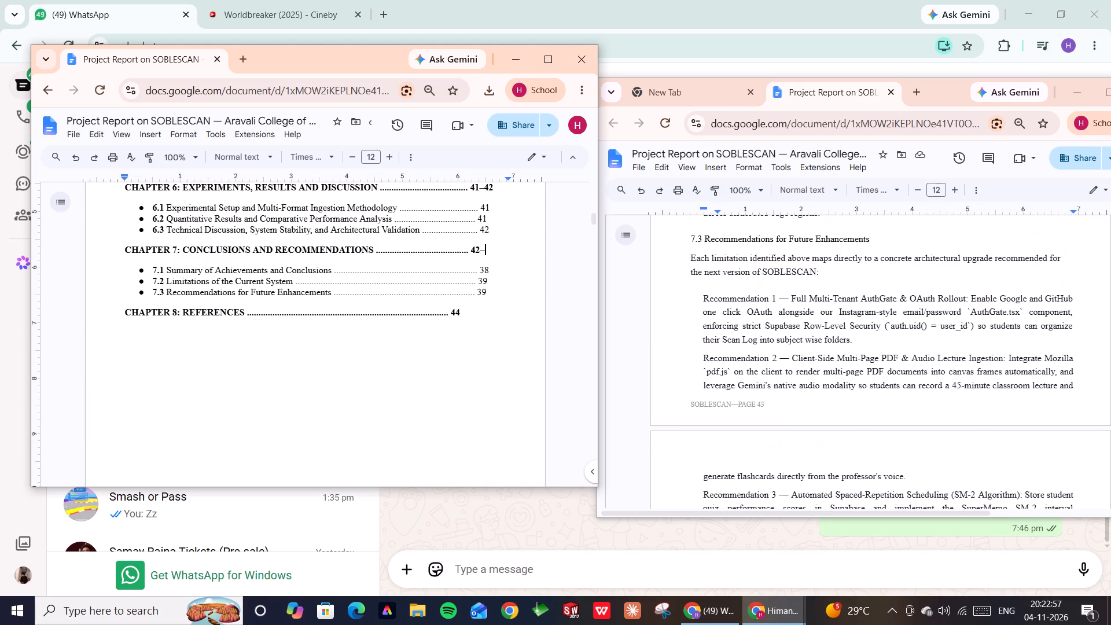
pyautogui.press('Left')
pyautogui.press('BackSpace')
pyautogui.press('3')
pyautogui.scroll(-8, 895, 406)
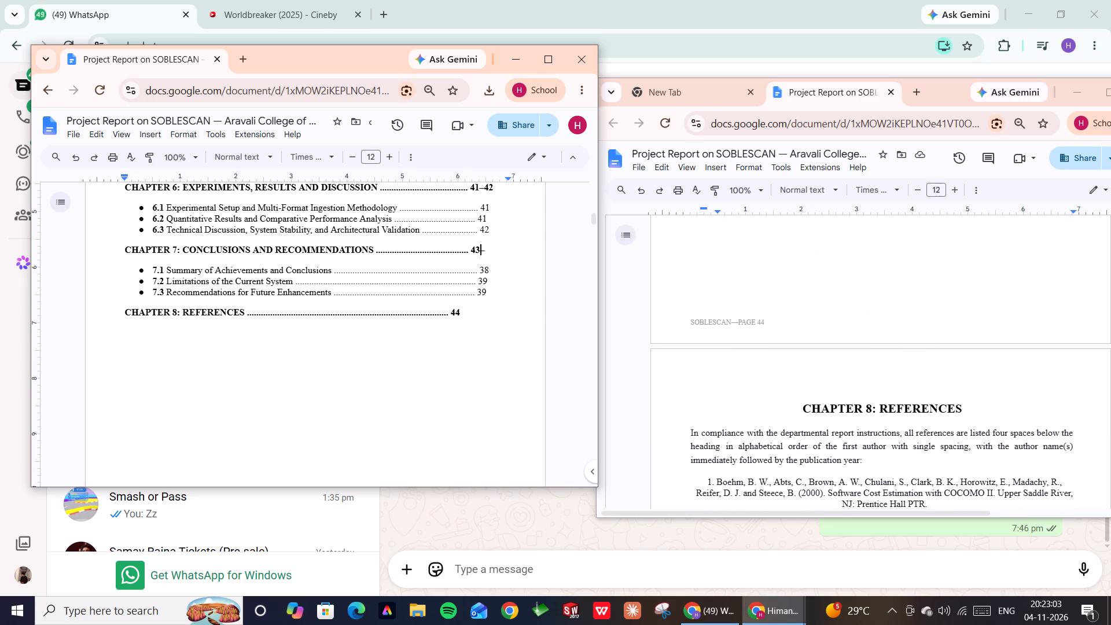
pyautogui.scroll(-2, 895, 406)
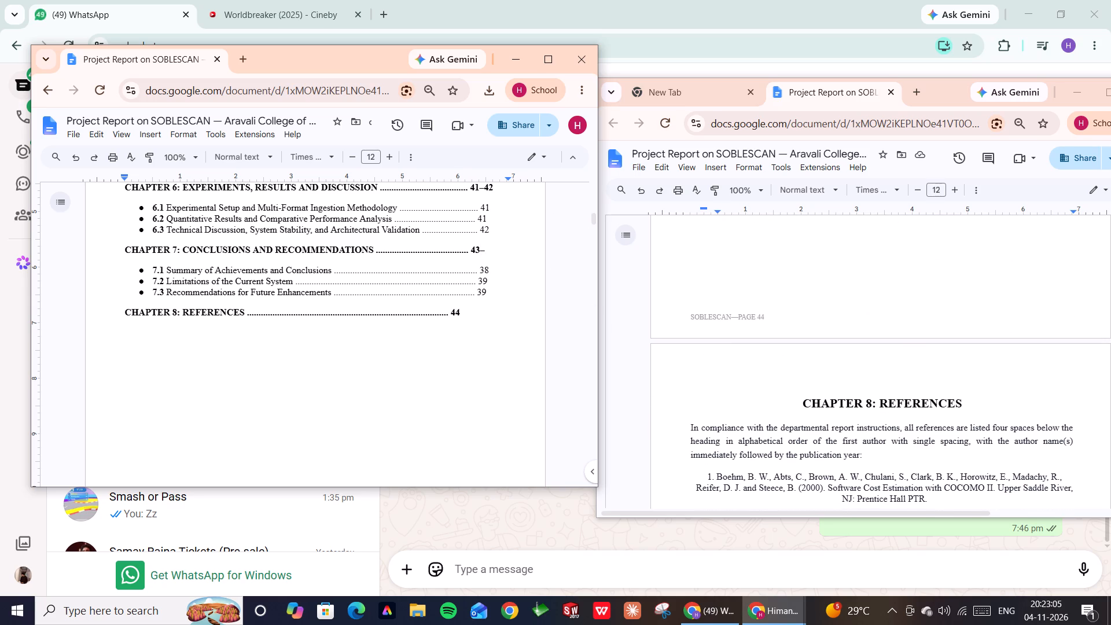
pyautogui.click(494, 254)
pyautogui.write('44')
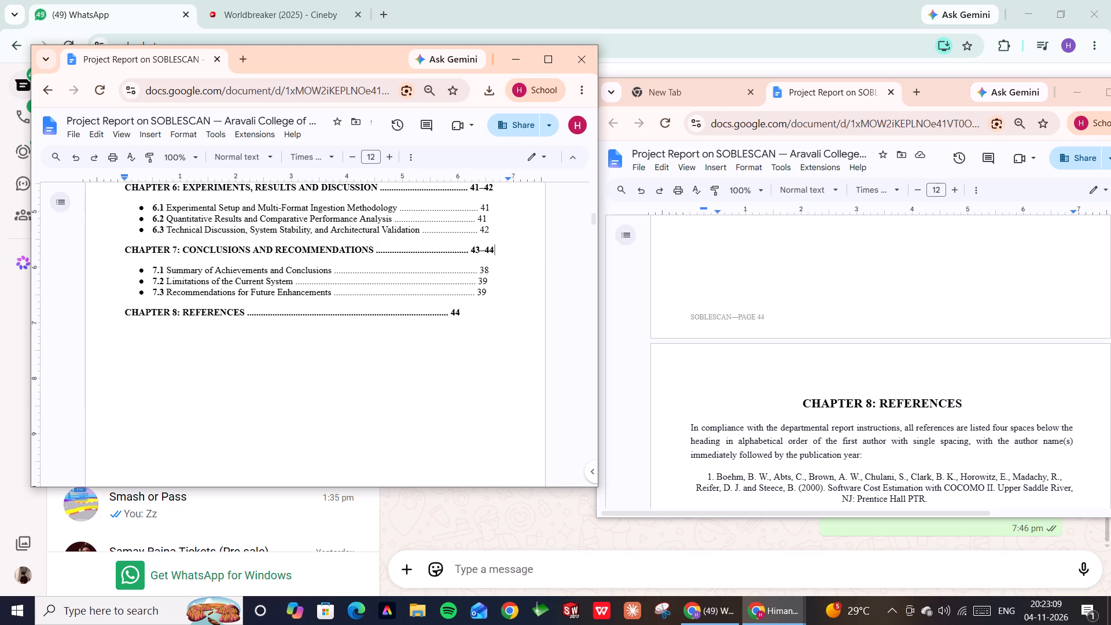
# Set the page numbers of entries 7.1 and 7.2 to 43 and of entry 7.3 Recommendations for Future Enhancements to 44.
pyautogui.click(490, 273)
pyautogui.press('BackSpace')
pyautogui.press('BackSpace')
pyautogui.write('43')
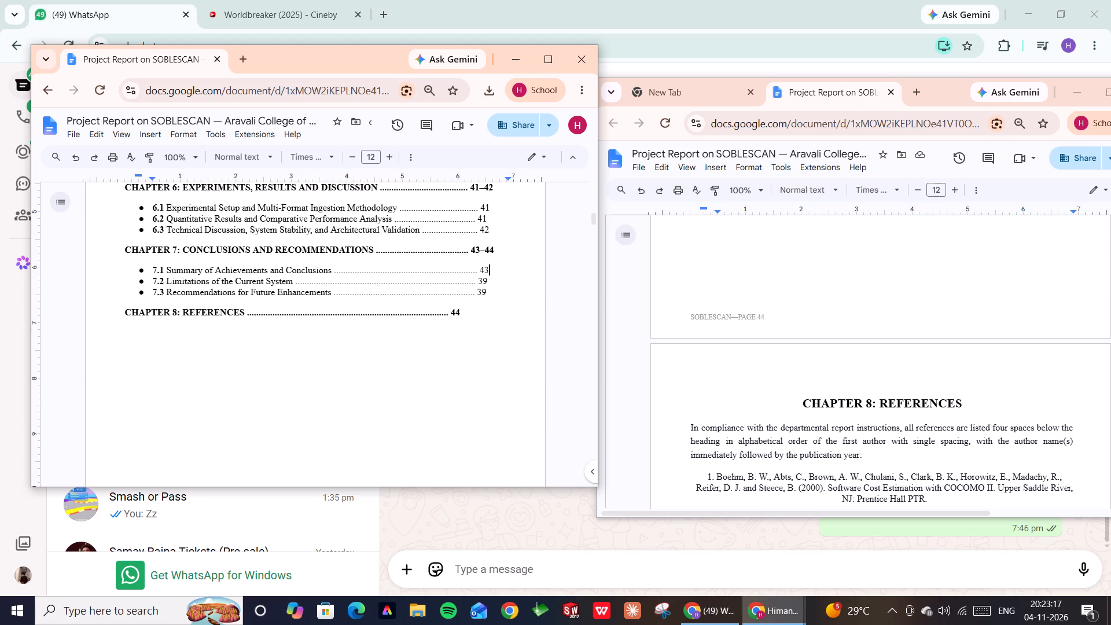
pyautogui.click(485, 281)
pyautogui.press('Right')
pyautogui.press('BackSpace')
pyautogui.press('BackSpace')
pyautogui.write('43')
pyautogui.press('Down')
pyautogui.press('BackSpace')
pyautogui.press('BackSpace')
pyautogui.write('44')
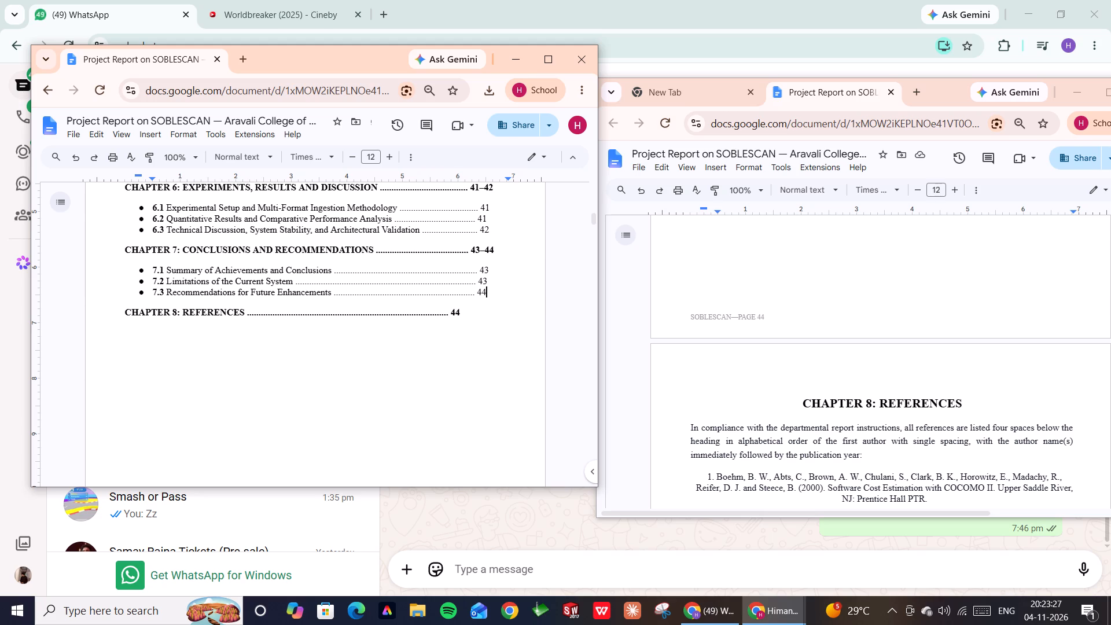
# Remove the last digit of the page number in the Chapter 8: References entry of the table of contents.
pyautogui.click(463, 311)
pyautogui.press('BackSpace')
# Set the page number of the Chapter 8: References entry in the table of contents to 45.
pyautogui.press('BackSpace')
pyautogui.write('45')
# Review the report's opening pages from the Chapter 1 introduction back through the abstract to the cover page.
pyautogui.scroll(-4, 428, 358)
pyautogui.scroll(1, 428, 358)
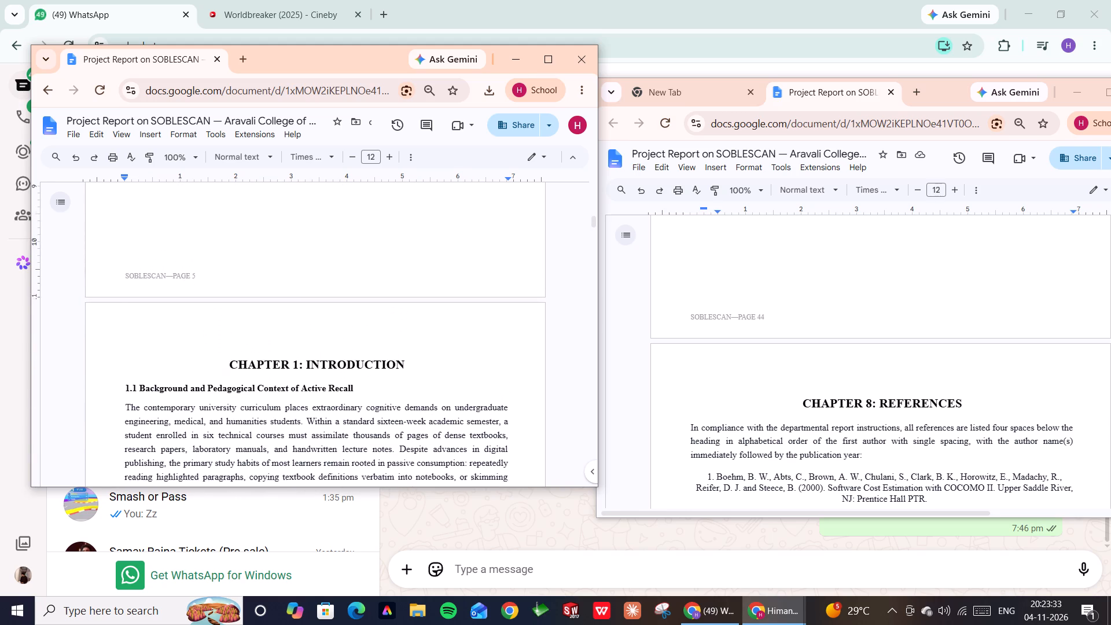
pyautogui.scroll(1, 428, 358)
pyautogui.hscroll(1, 428, 358)
pyautogui.scroll(8, 428, 358)
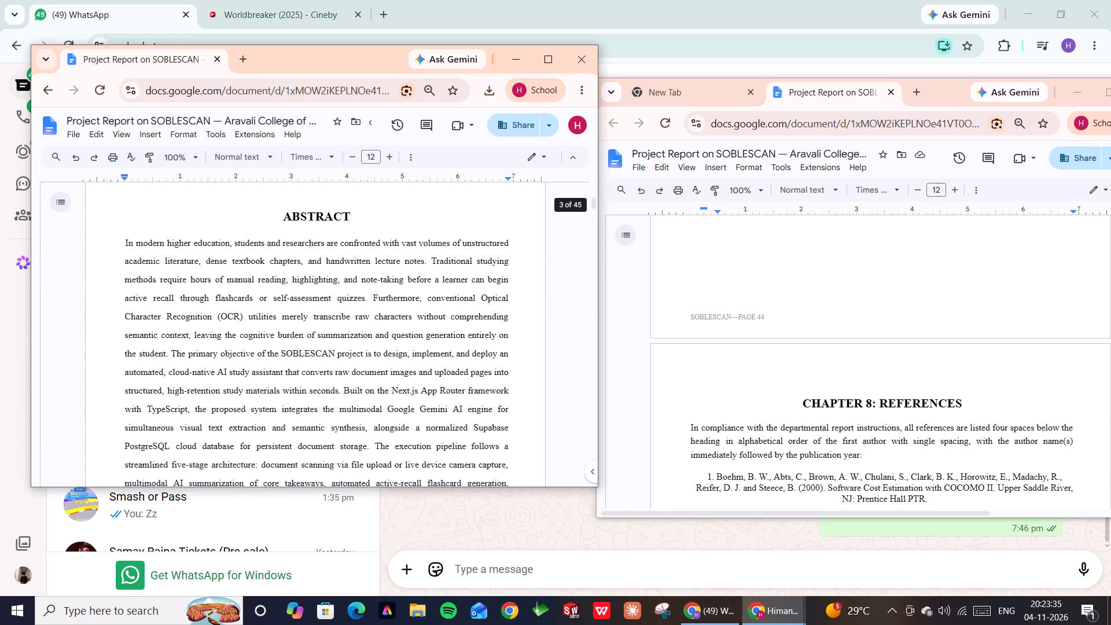
pyautogui.scroll(10, 428, 358)
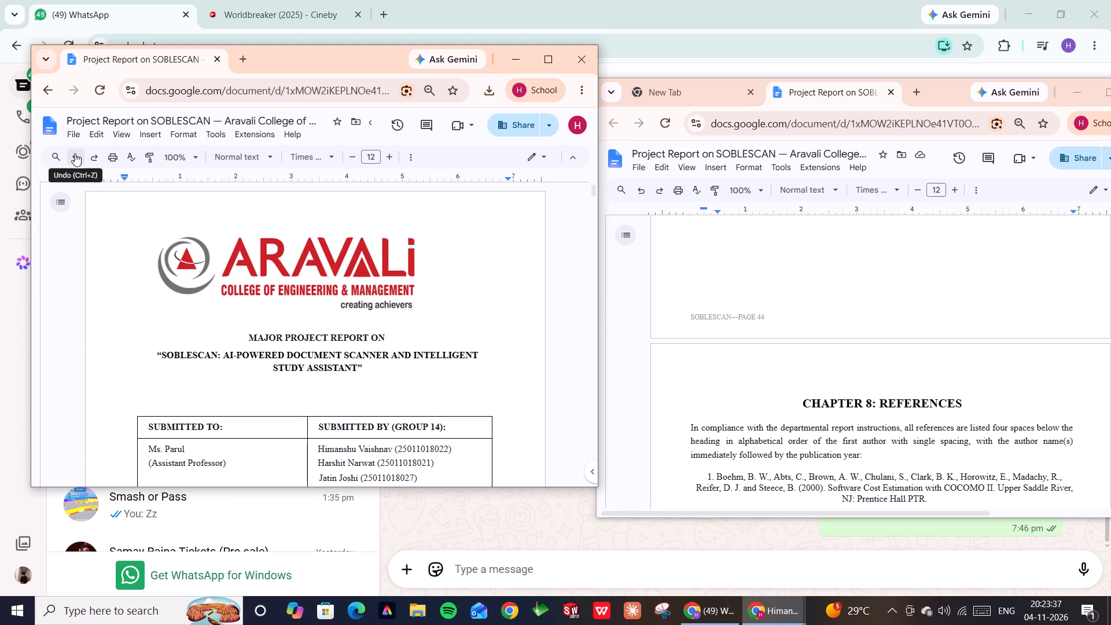
pyautogui.scroll(1, 203, 341)
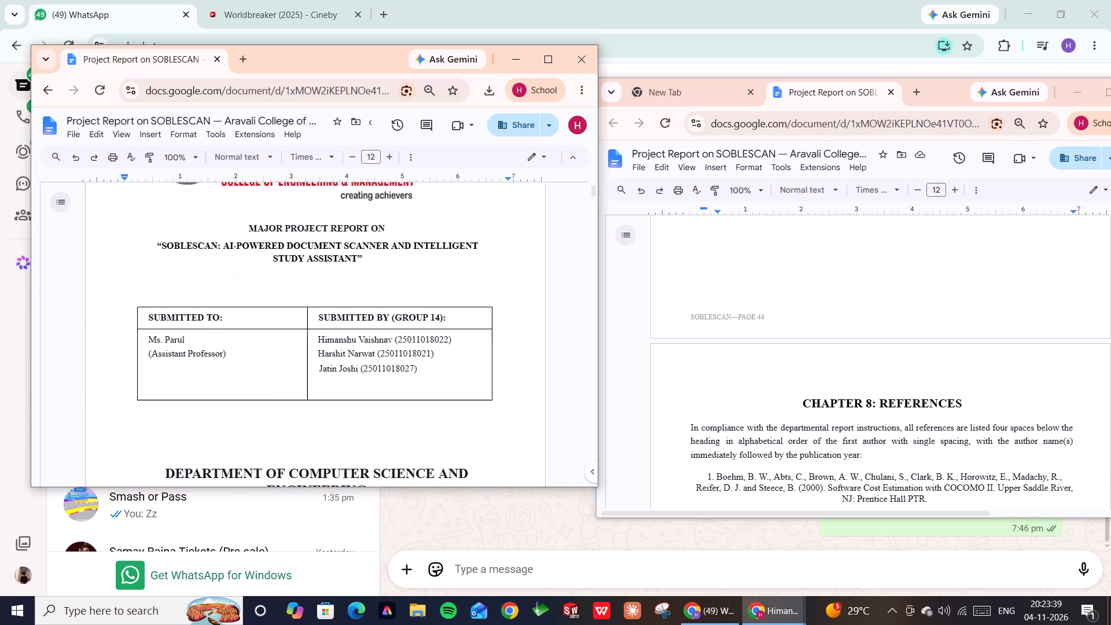